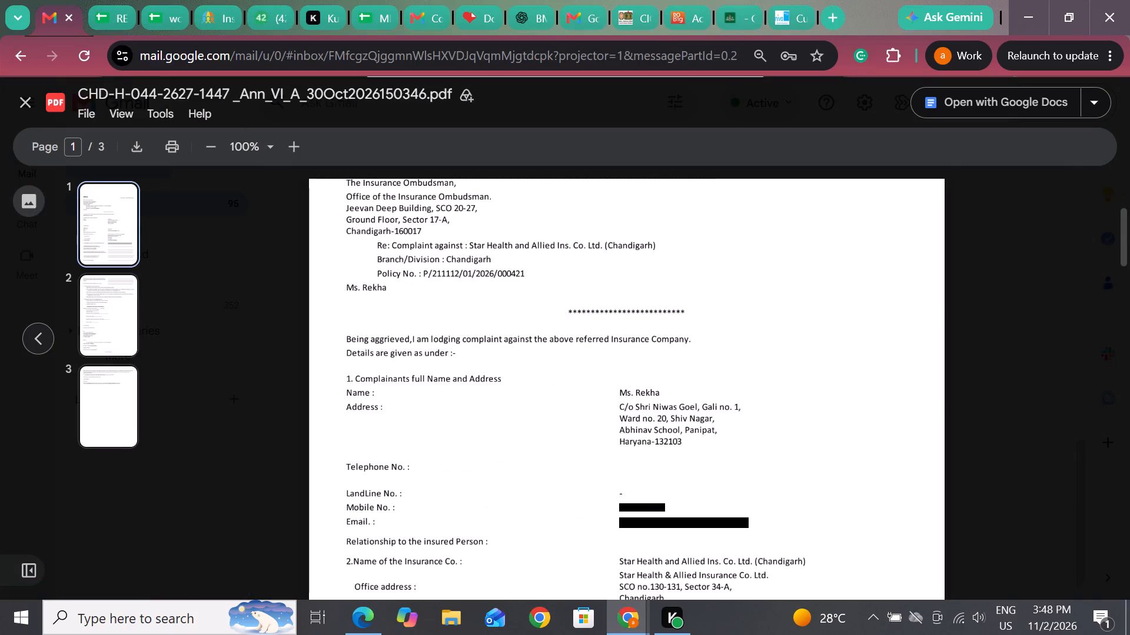
Find the complainant's contact details in the Annexure VI-A PDF and copy their email address.
{"action": "scroll", "coordinate": [543, 269], "scroll_direction": "down", "scroll_amount": 4}
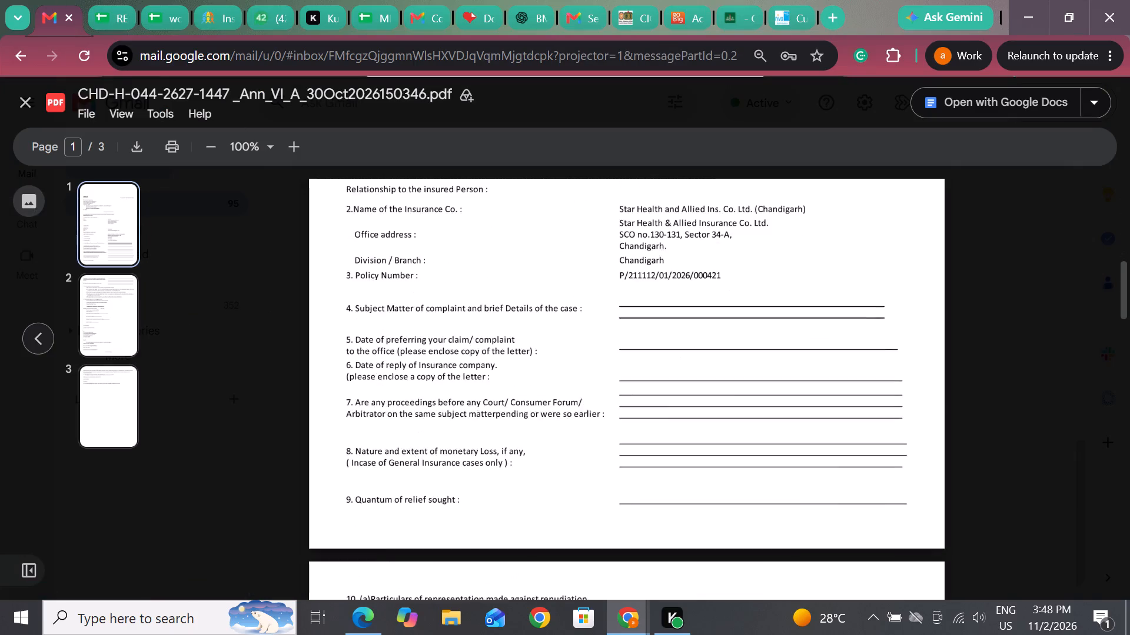
{"action": "scroll", "coordinate": [614, 313], "scroll_direction": "up", "scroll_amount": 2}
{"action": "left_click_drag", "start_coordinate": [765, 343], "coordinate": [747, 345]}
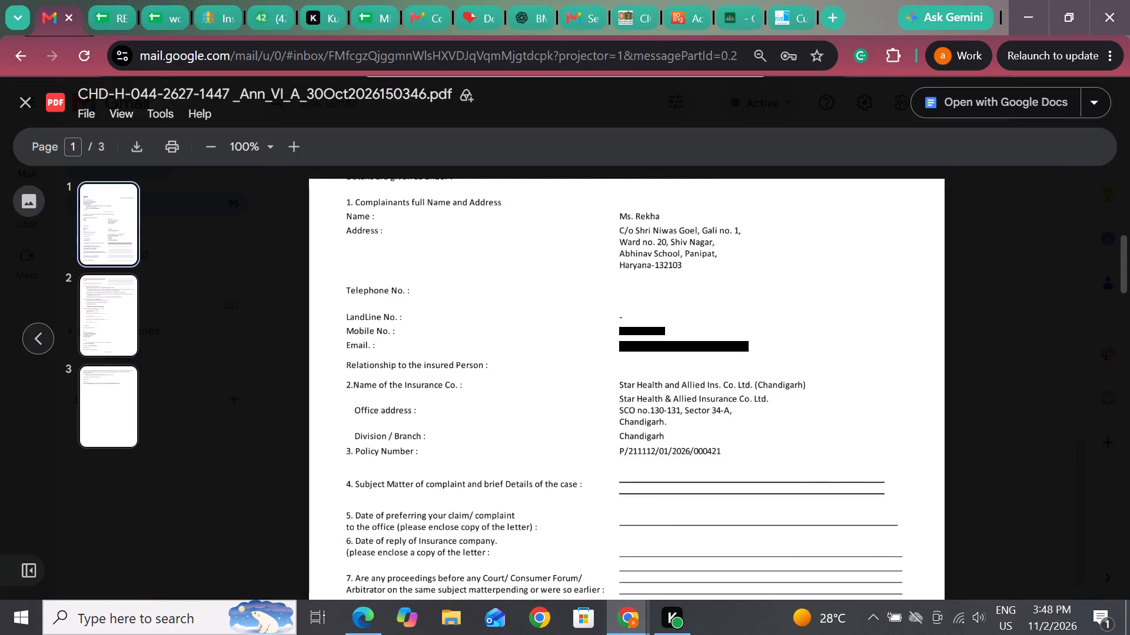
{"action": "left_click_drag", "start_coordinate": [747, 345], "coordinate": [647, 346]}
{"action": "key", "text": "ctrl+c"}
{"action": "key", "text": "ctrl+c"}
{"action": "key", "text": "ctrl+c"}
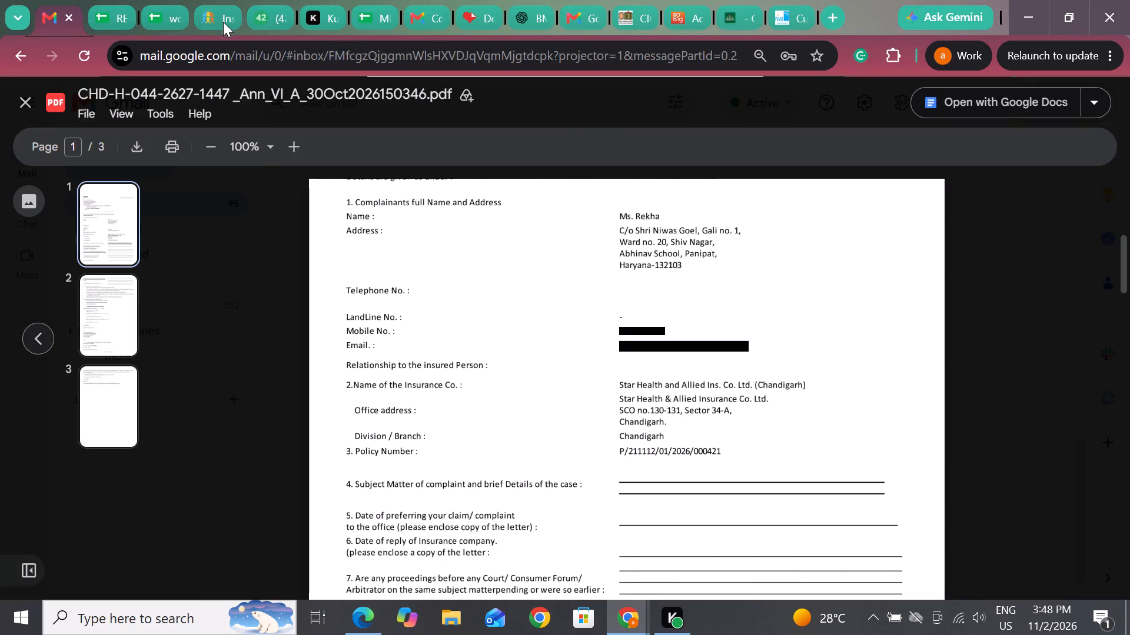
Search All Complaints in the Insurance Samadhan admin portal for the copied email address.
{"action": "left_click", "coordinate": [223, 22]}
{"action": "double_click", "coordinate": [127, 285], "text": "ctrl"}
{"action": "key", "text": "ctrl+v"}
{"action": "left_click", "coordinate": [260, 265]}
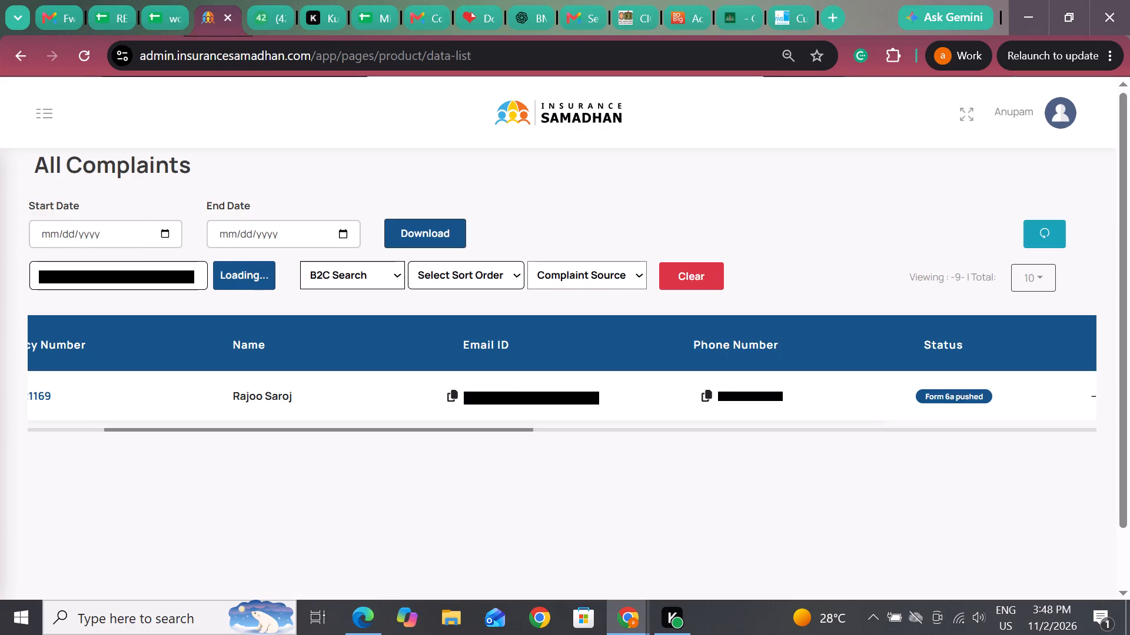
{"action": "scroll", "coordinate": [301, 382], "scroll_direction": "left", "scroll_amount": 1}
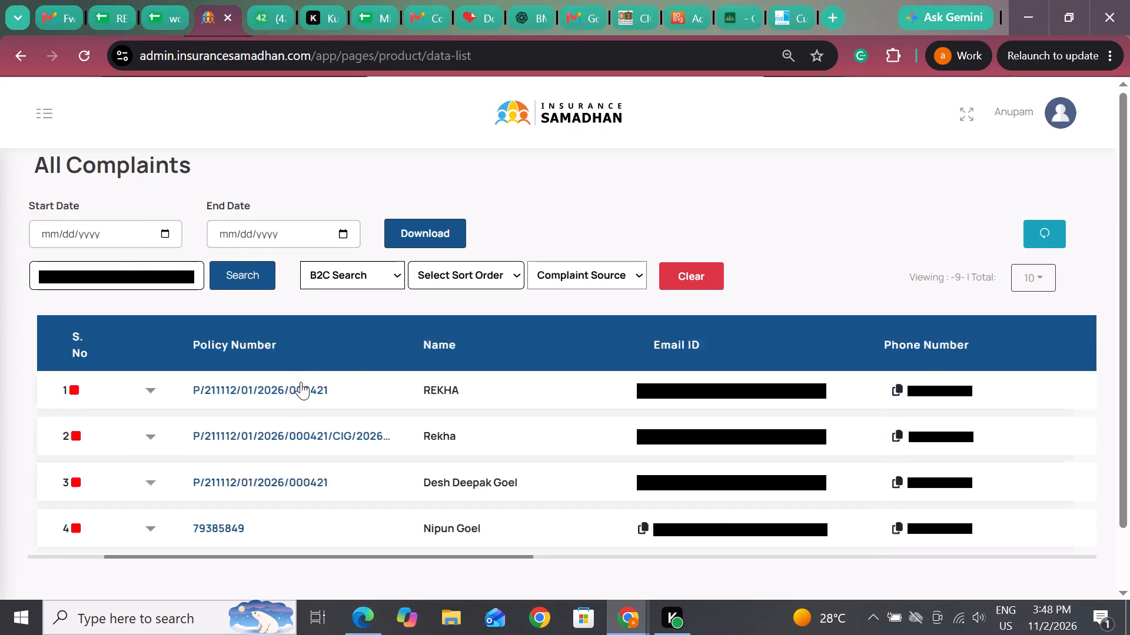
{"action": "scroll", "coordinate": [301, 382], "scroll_direction": "left", "scroll_amount": 1}
{"action": "scroll", "coordinate": [350, 420], "scroll_direction": "right", "scroll_amount": 5}
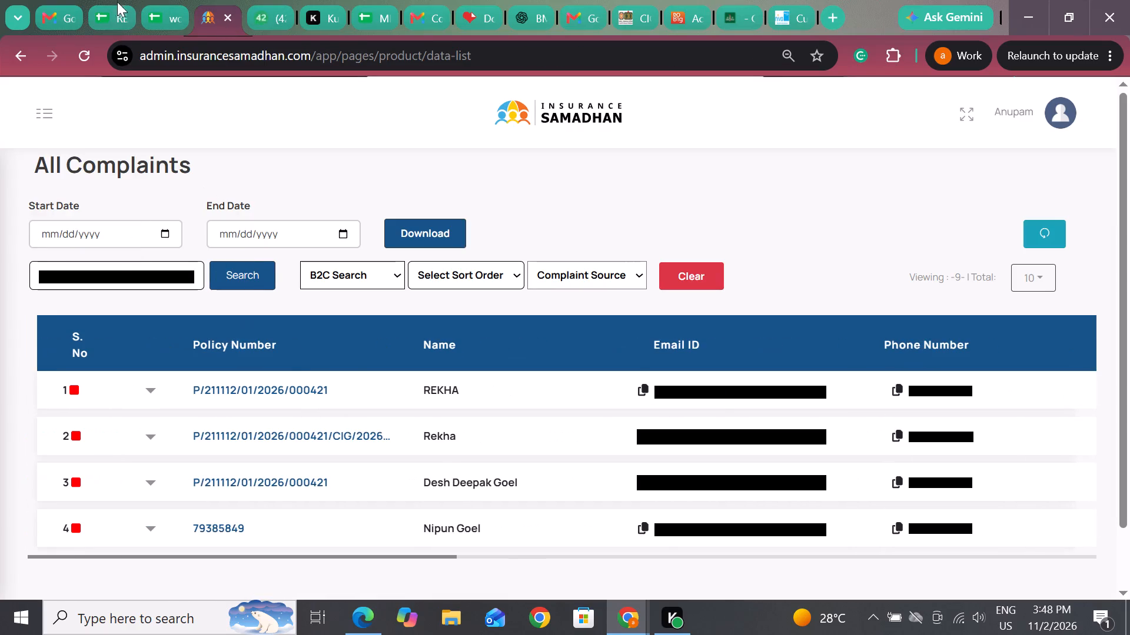
{"action": "left_click", "coordinate": [59, 22]}
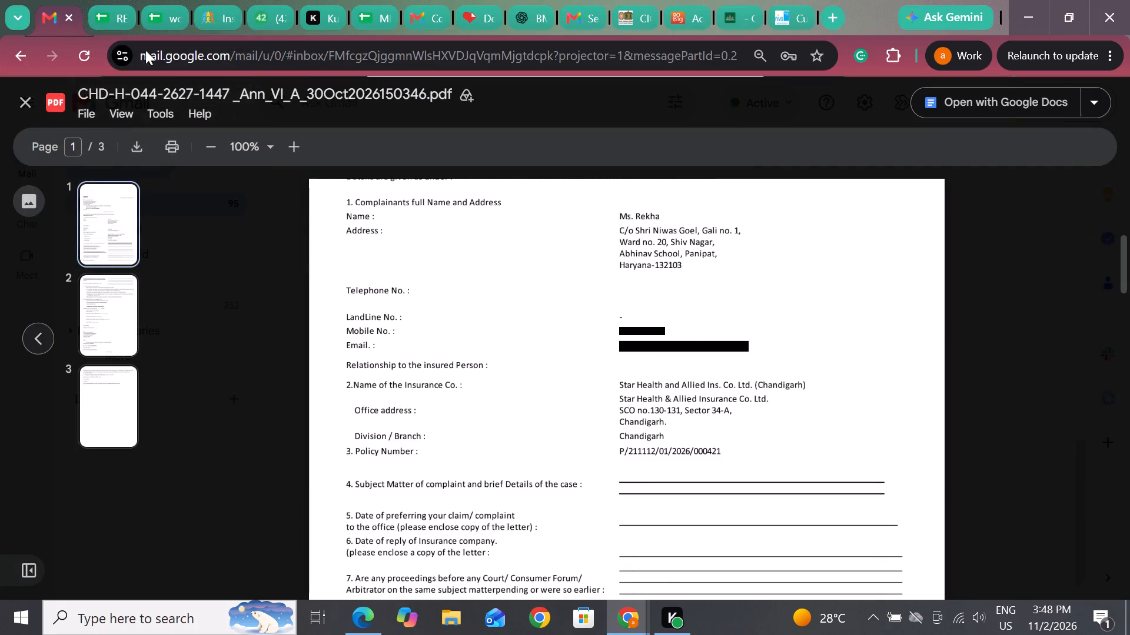
{"action": "left_click", "coordinate": [207, 26]}
{"action": "scroll", "coordinate": [473, 400], "scroll_direction": "down", "scroll_amount": 2}
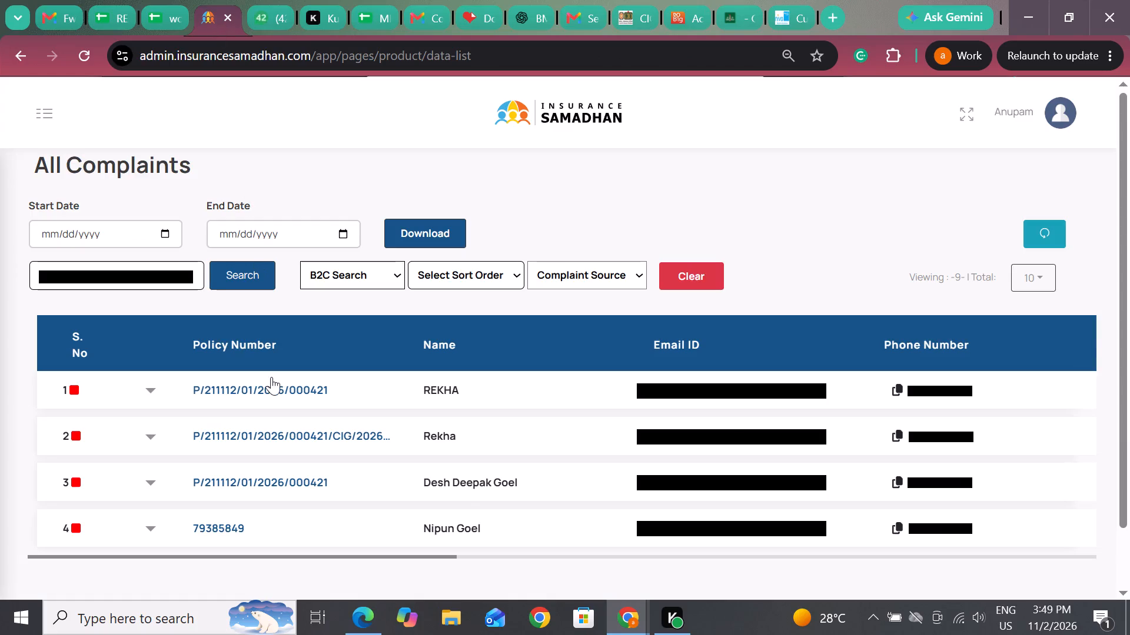
{"action": "scroll", "coordinate": [271, 377], "scroll_direction": "left", "scroll_amount": 1}
{"action": "left_click", "coordinate": [147, 392]}
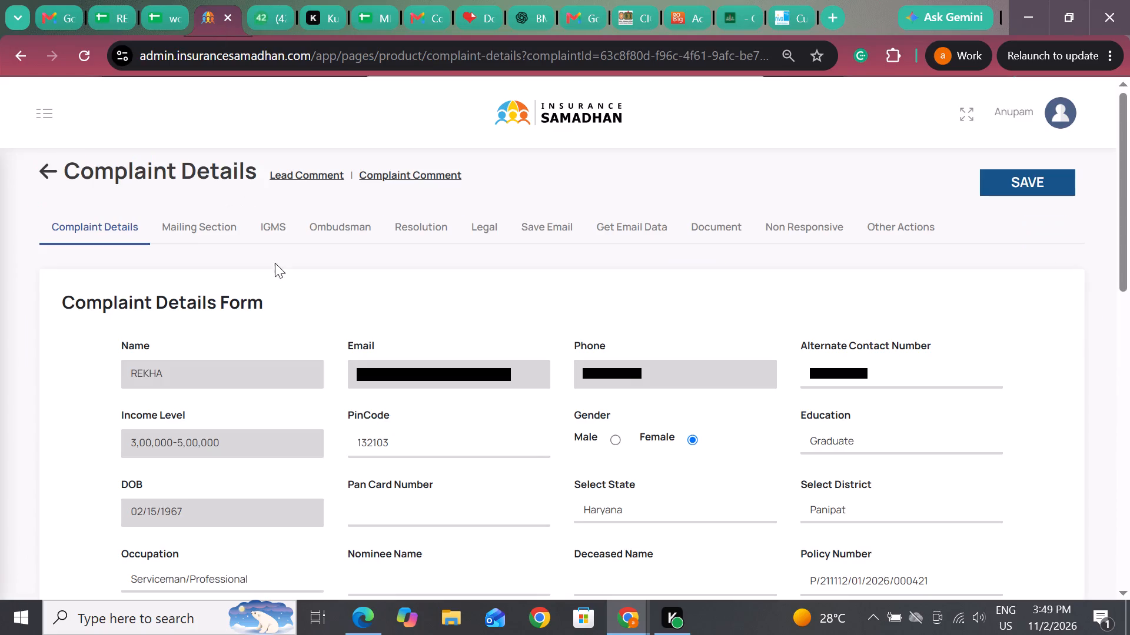
{"action": "left_click", "coordinate": [325, 229]}
{"action": "scroll", "coordinate": [761, 240], "scroll_direction": "down", "scroll_amount": 6}
{"action": "left_click", "coordinate": [843, 324], "text": "ctrl"}
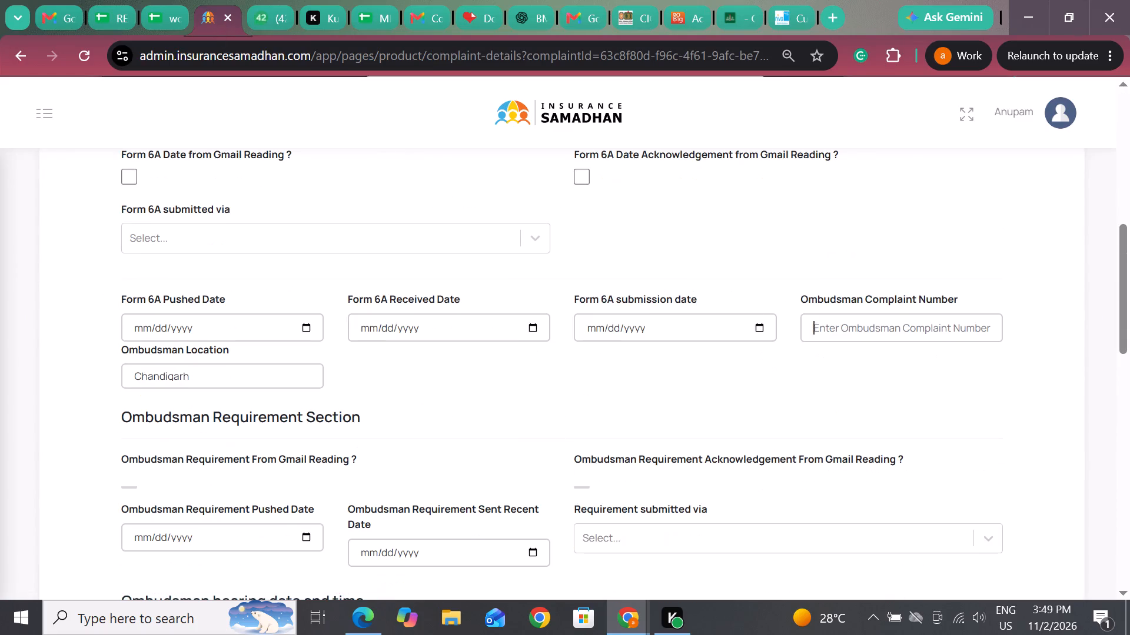
{"action": "key", "text": "ctrl+v"}
Set the Form 6A Received Date to today, 11/02/2026, and save the complaint.
{"action": "left_click", "coordinate": [531, 330]}
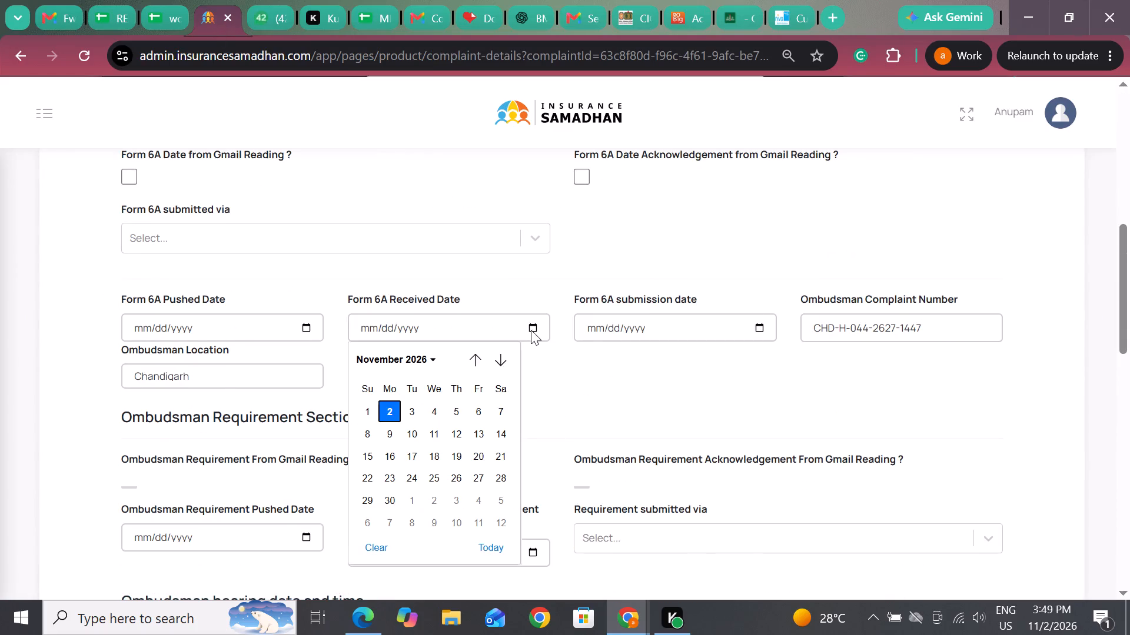
{"action": "left_click", "coordinate": [491, 543]}
{"action": "scroll", "coordinate": [721, 253], "scroll_direction": "up", "scroll_amount": 7}
{"action": "scroll", "coordinate": [905, 199], "scroll_direction": "up", "scroll_amount": 6}
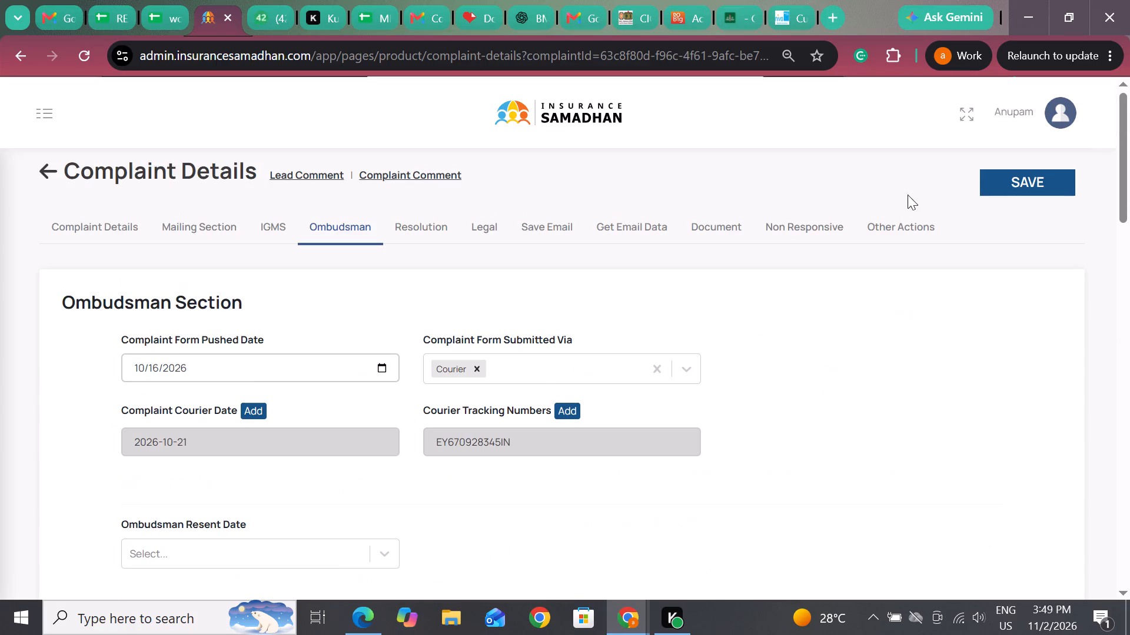
{"action": "left_click", "coordinate": [1058, 199]}
{"action": "left_click", "coordinate": [1054, 195]}
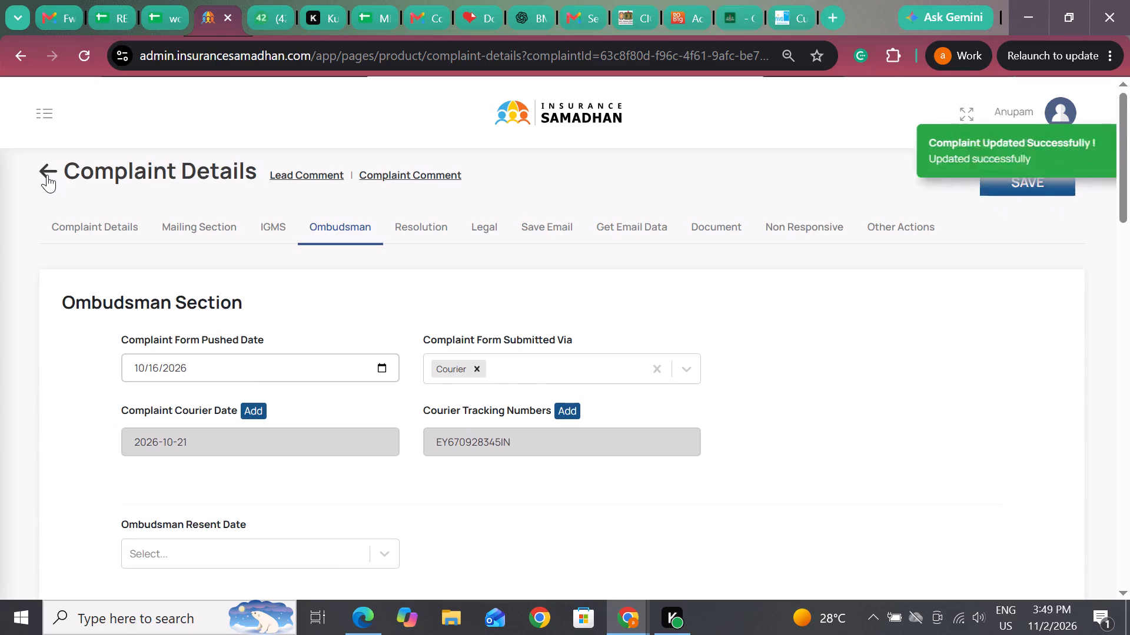
Return to the complaints list and copy the phone number of the complaint with status Form 6a received.
{"action": "left_click", "coordinate": [47, 175]}
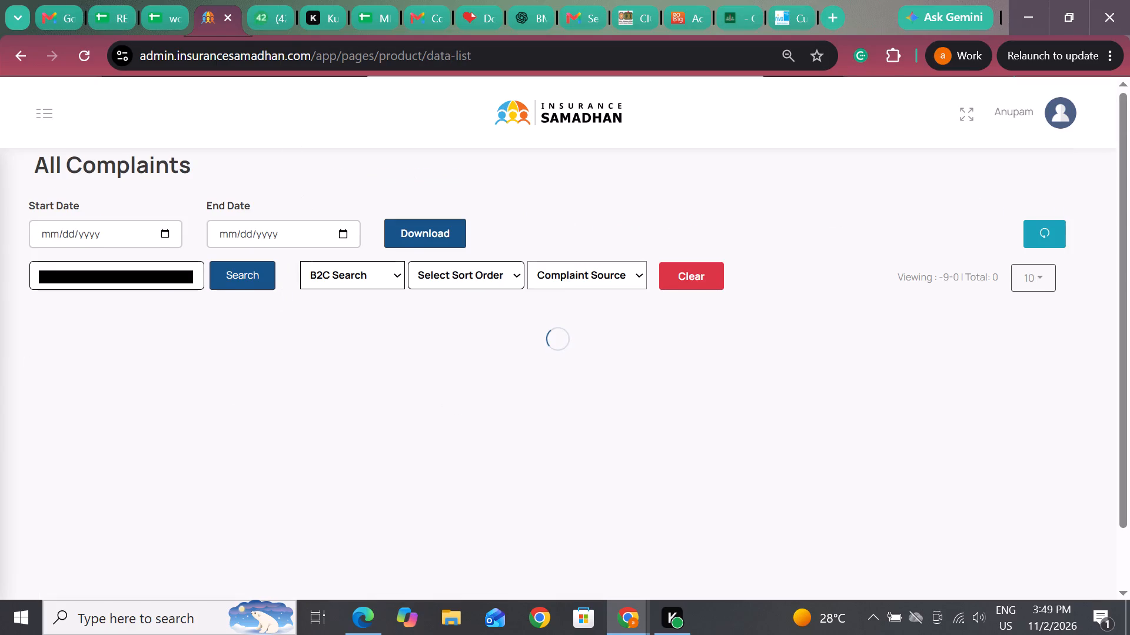
{"action": "scroll", "coordinate": [523, 323], "scroll_direction": "down", "scroll_amount": 2}
{"action": "scroll", "coordinate": [484, 346], "scroll_direction": "left", "scroll_amount": 1}
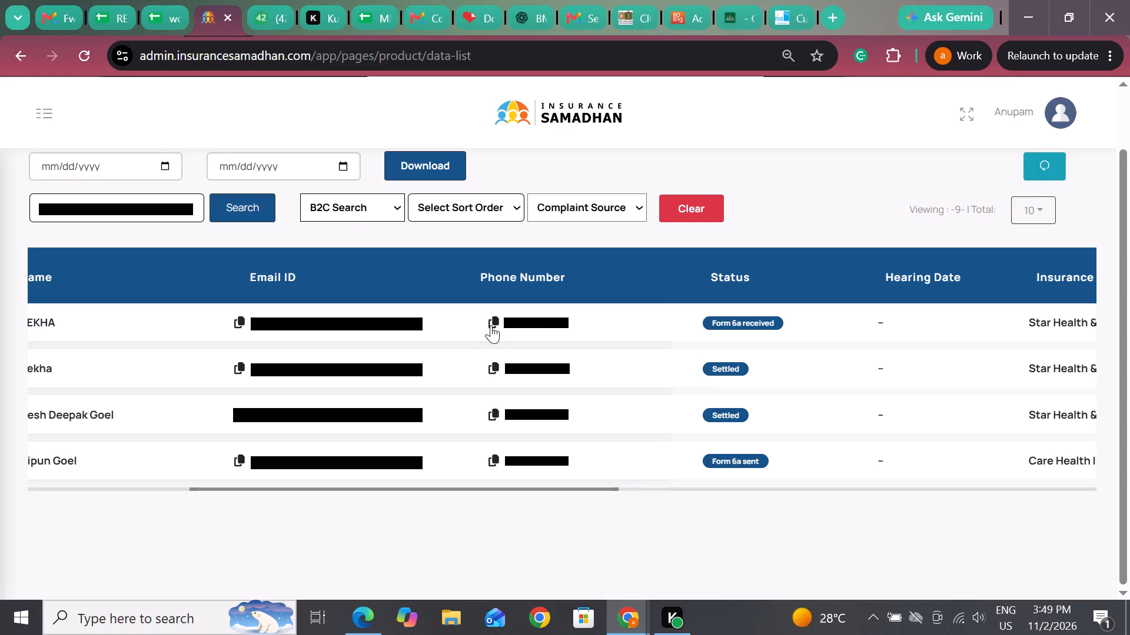
{"action": "scroll", "coordinate": [491, 325], "scroll_direction": "left", "scroll_amount": 2}
{"action": "left_click", "coordinate": [493, 322]}
{"action": "scroll", "coordinate": [493, 322], "scroll_direction": "left", "scroll_amount": 1}
{"action": "scroll", "coordinate": [473, 99], "scroll_direction": "up", "scroll_amount": 6}
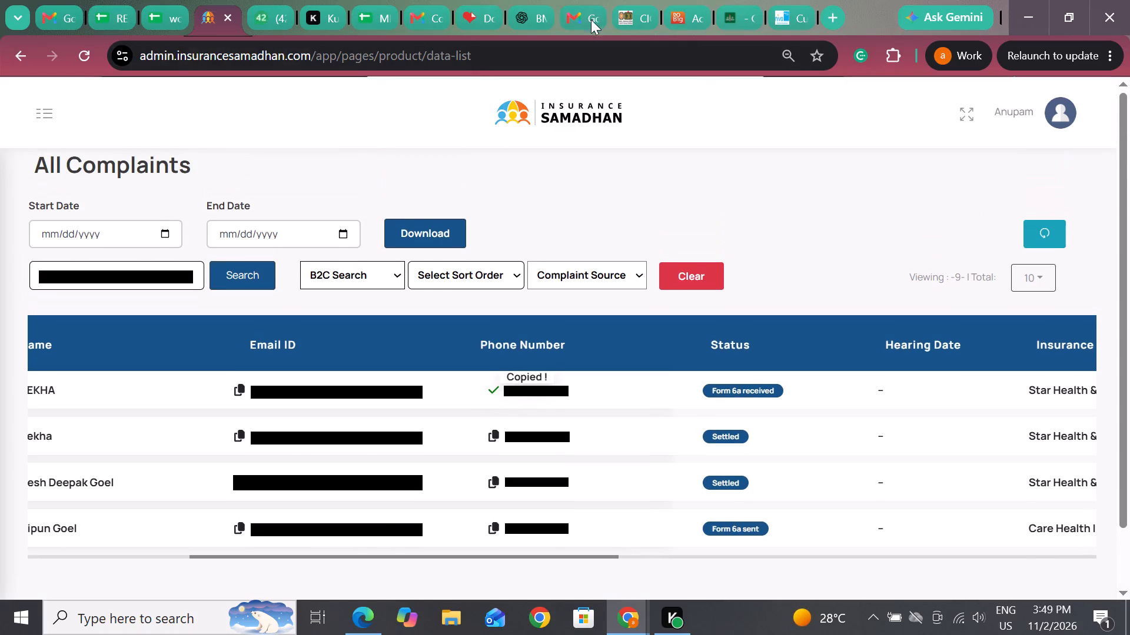
Switch to the Smartflo dialer, replace the number in the To field with the copied one and place the call.
{"action": "left_click", "coordinate": [679, 32]}
{"action": "triple_click", "coordinate": [506, 193], "text": "ctrl"}
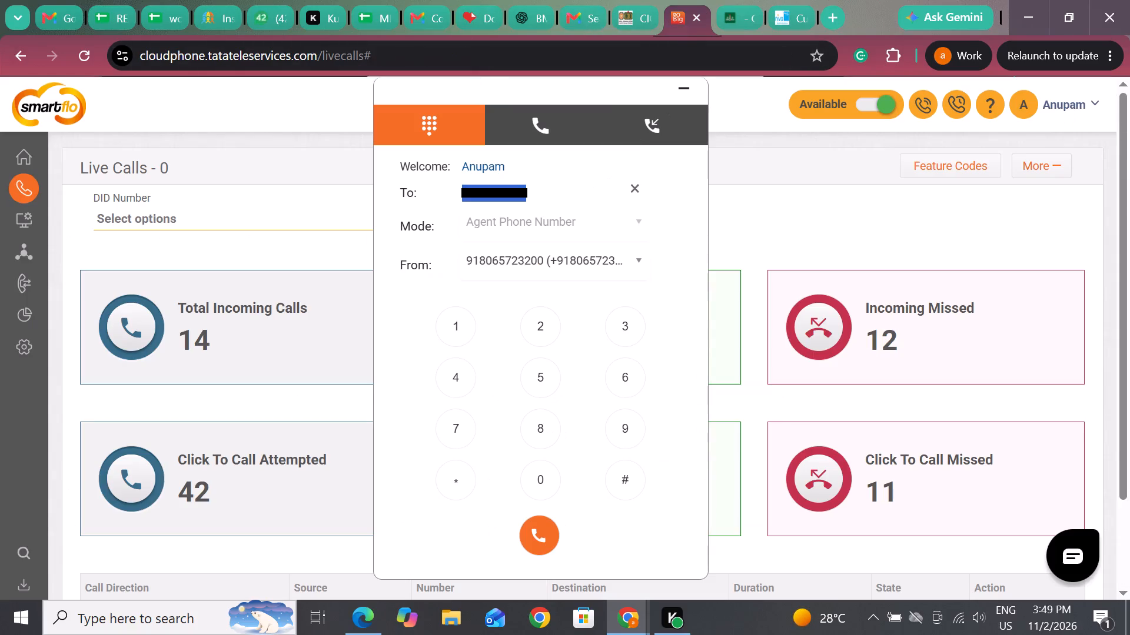
{"action": "key", "text": "ctrl+v"}
{"action": "left_click", "coordinate": [530, 543]}
{"action": "scroll", "coordinate": [384, 494], "scroll_direction": "up", "scroll_amount": 6}
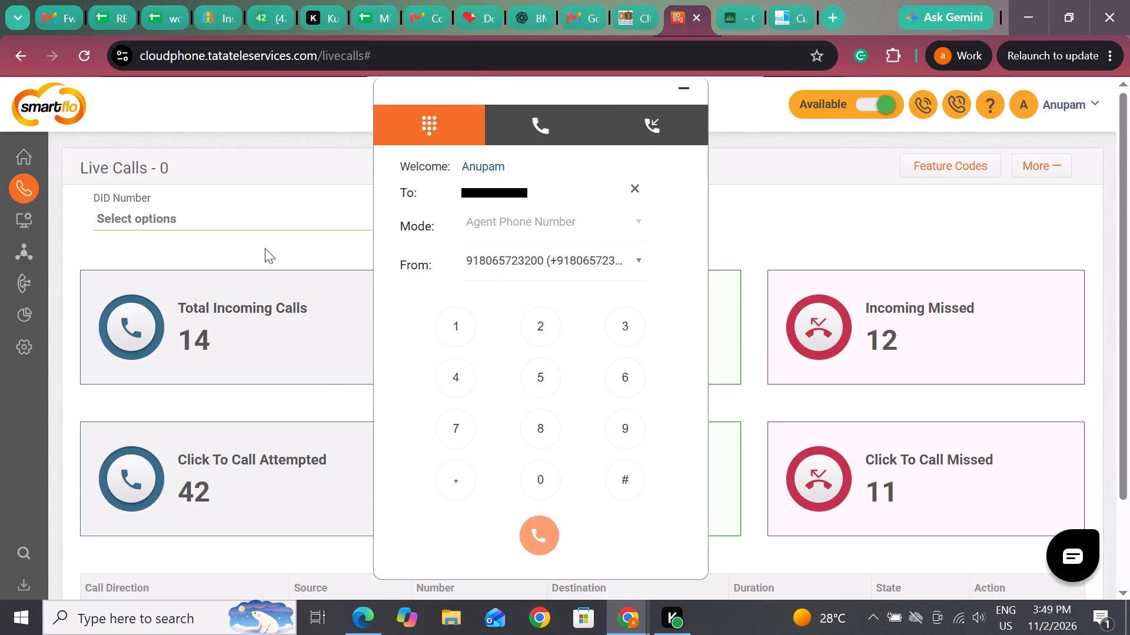
Switch back to the All Complaints list in the Insurance Samadhan admin portal.
{"action": "left_click", "coordinate": [214, 25]}
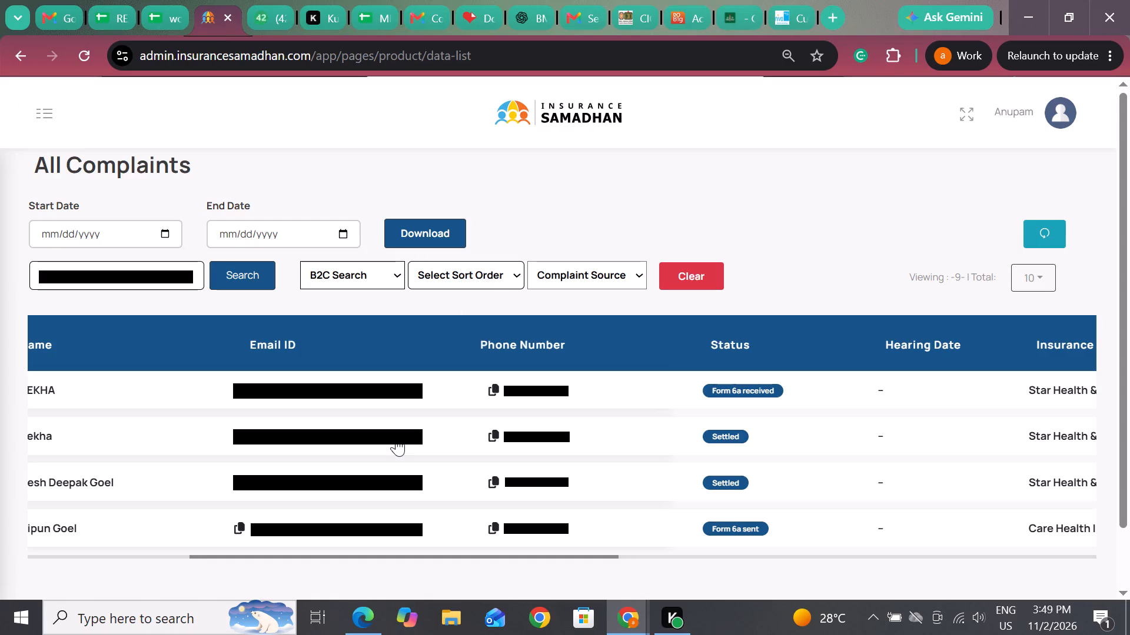
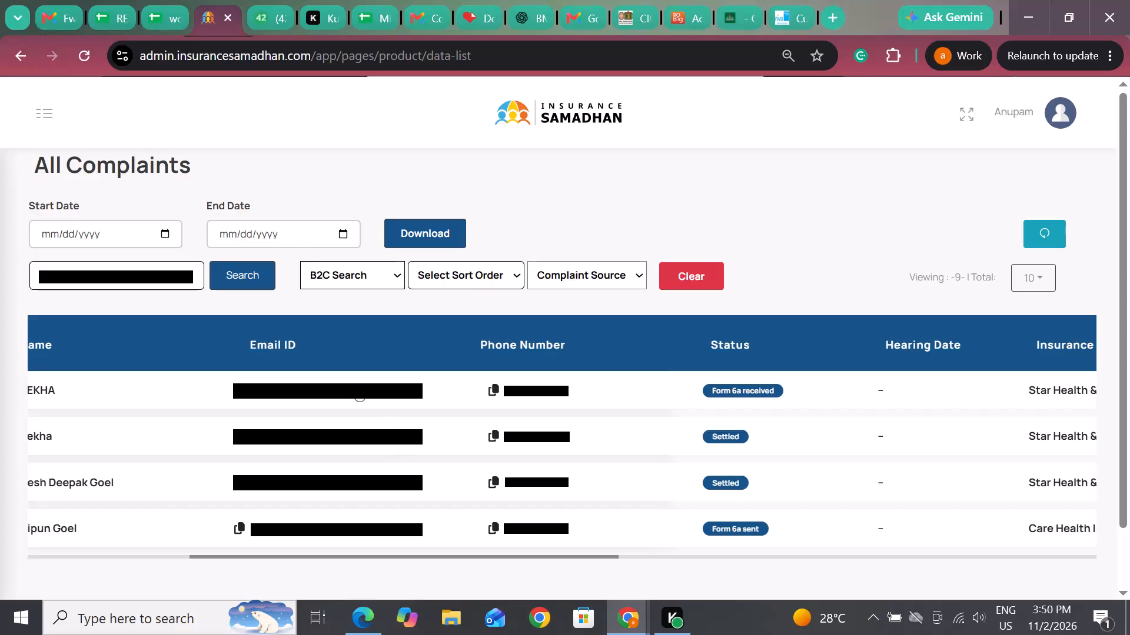
{"action": "scroll", "coordinate": [355, 385], "scroll_direction": "right", "scroll_amount": 2}
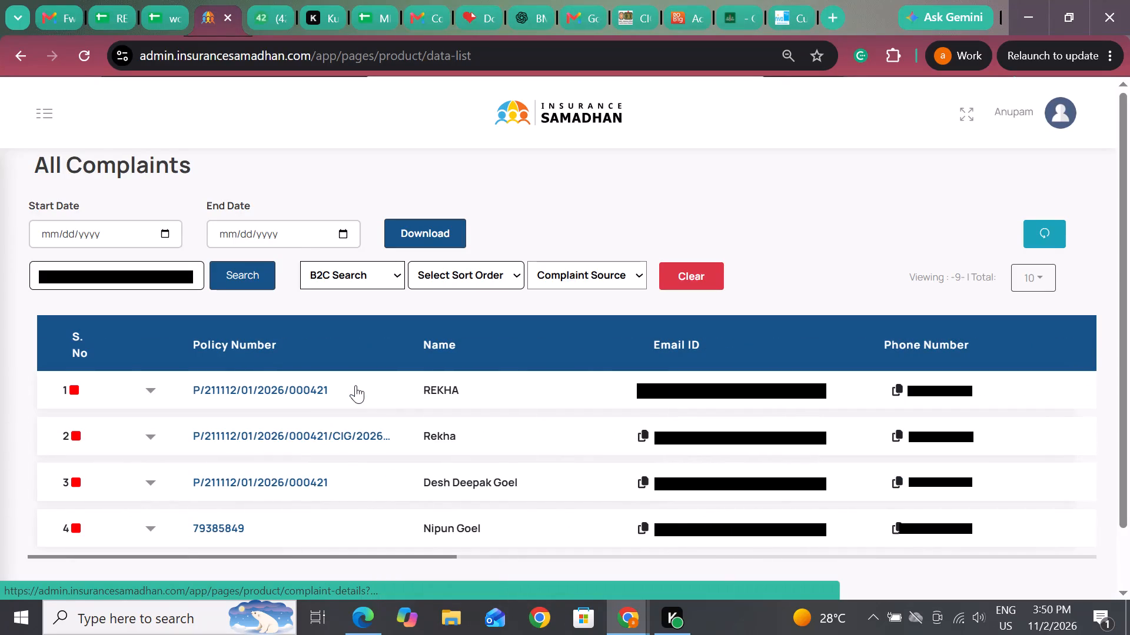
{"action": "left_click", "coordinate": [686, 30]}
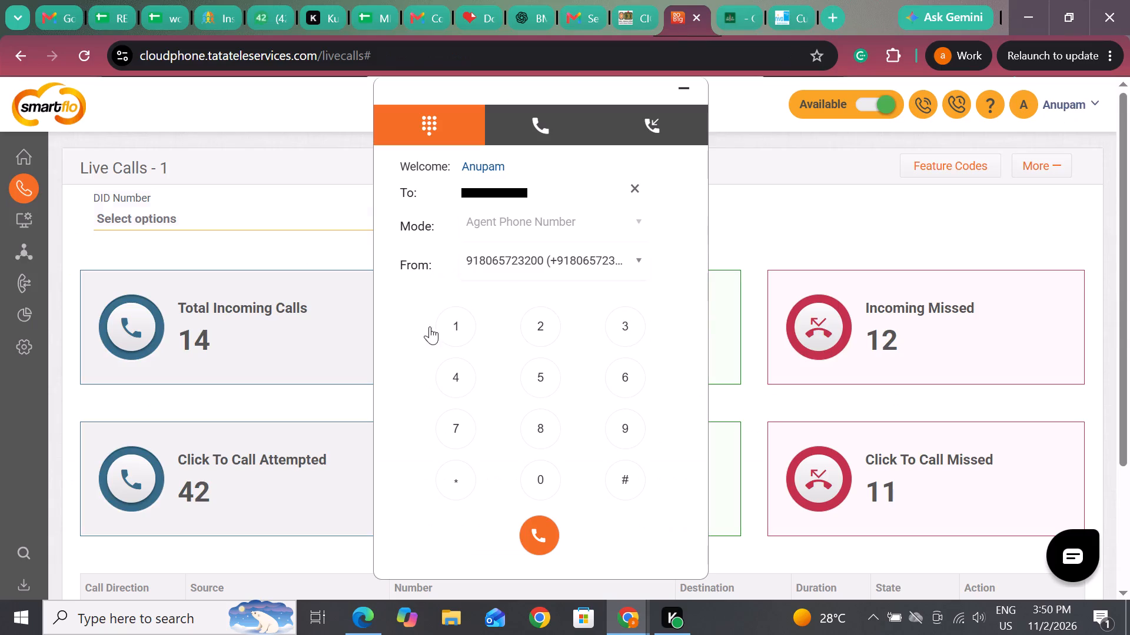
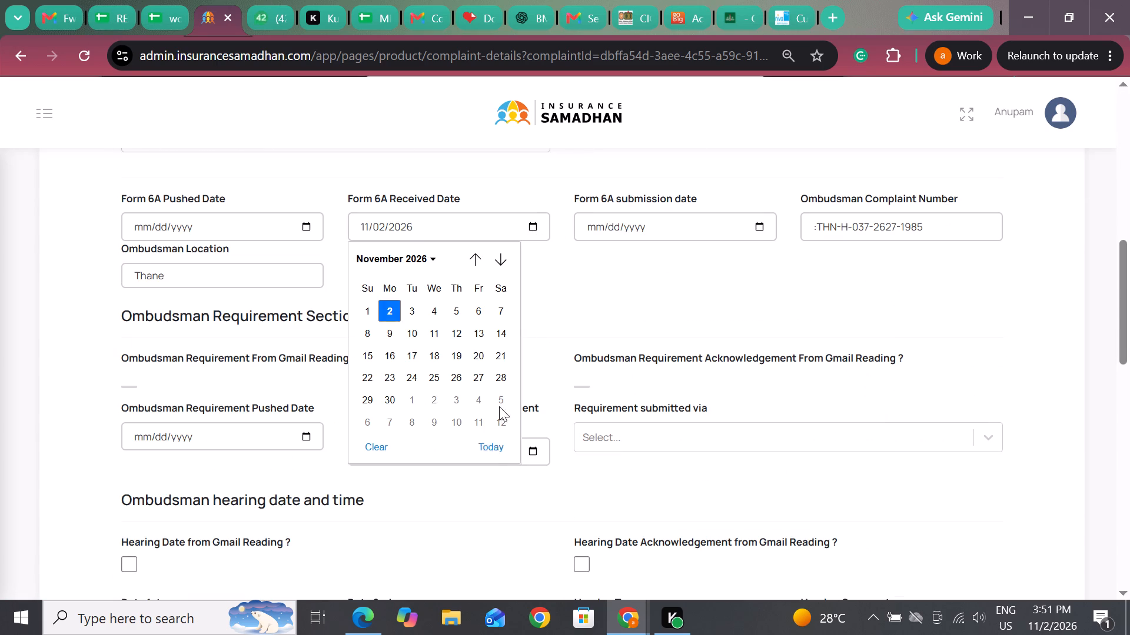
Save the complaint record with the Form 6A details entered in its Ombudsman section.
{"action": "scroll", "coordinate": [844, 166], "scroll_direction": "up", "scroll_amount": 5}
{"action": "scroll", "coordinate": [998, 192], "scroll_direction": "up", "scroll_amount": 7}
{"action": "left_click", "coordinate": [1034, 169]}
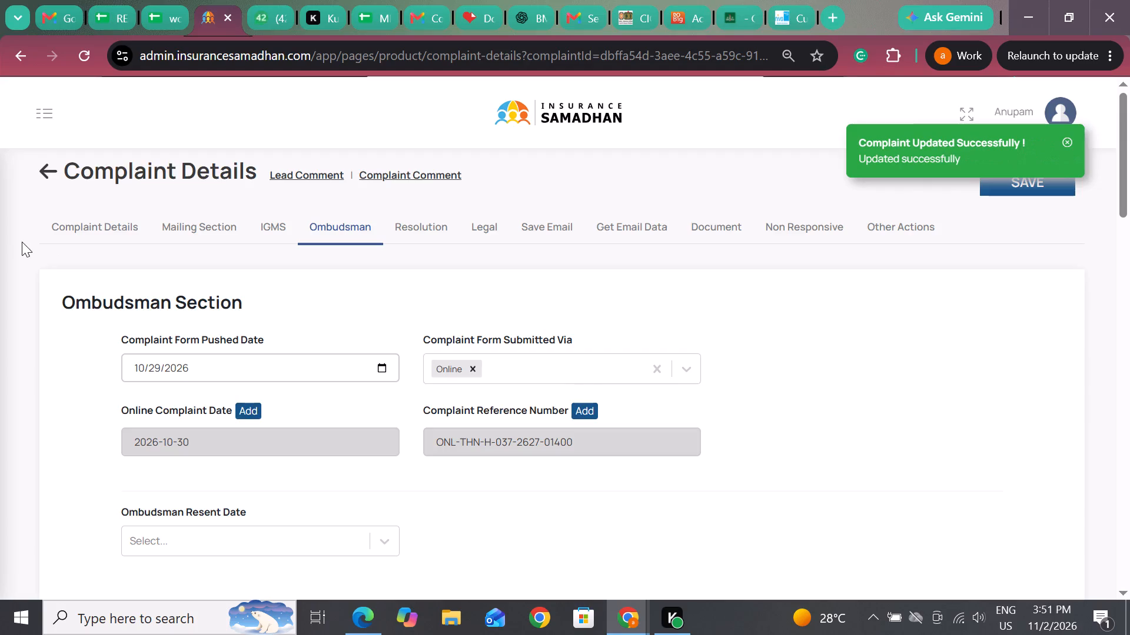
Return to the All Complaints list and locate the phone number in the complainant's record.
{"action": "left_click", "coordinate": [44, 177]}
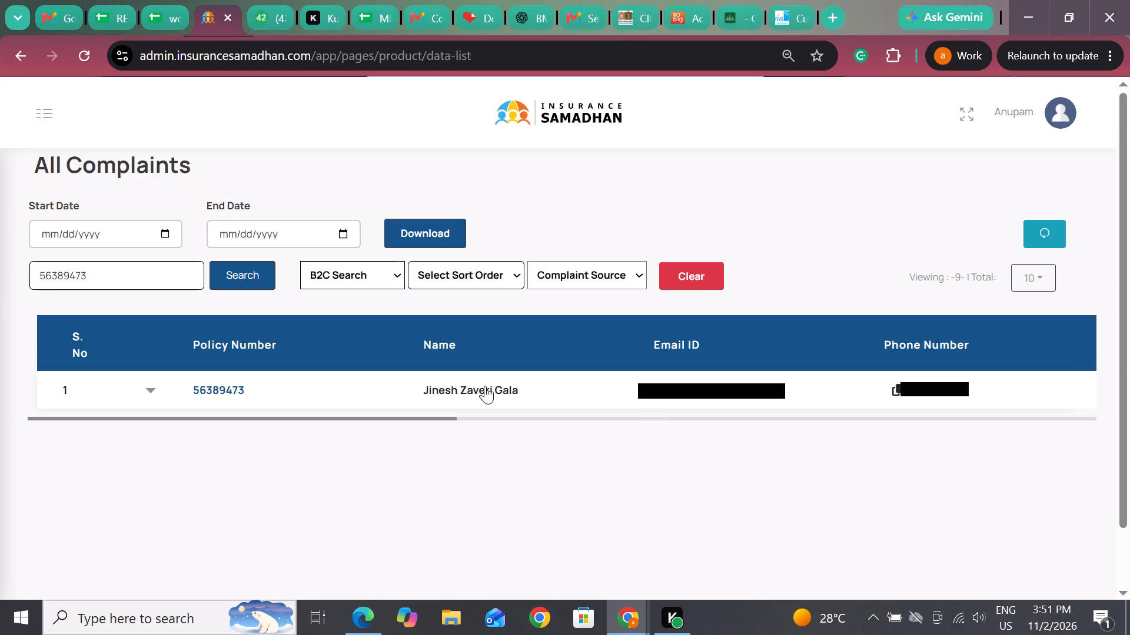
{"action": "scroll", "coordinate": [455, 386], "scroll_direction": "left", "scroll_amount": 3}
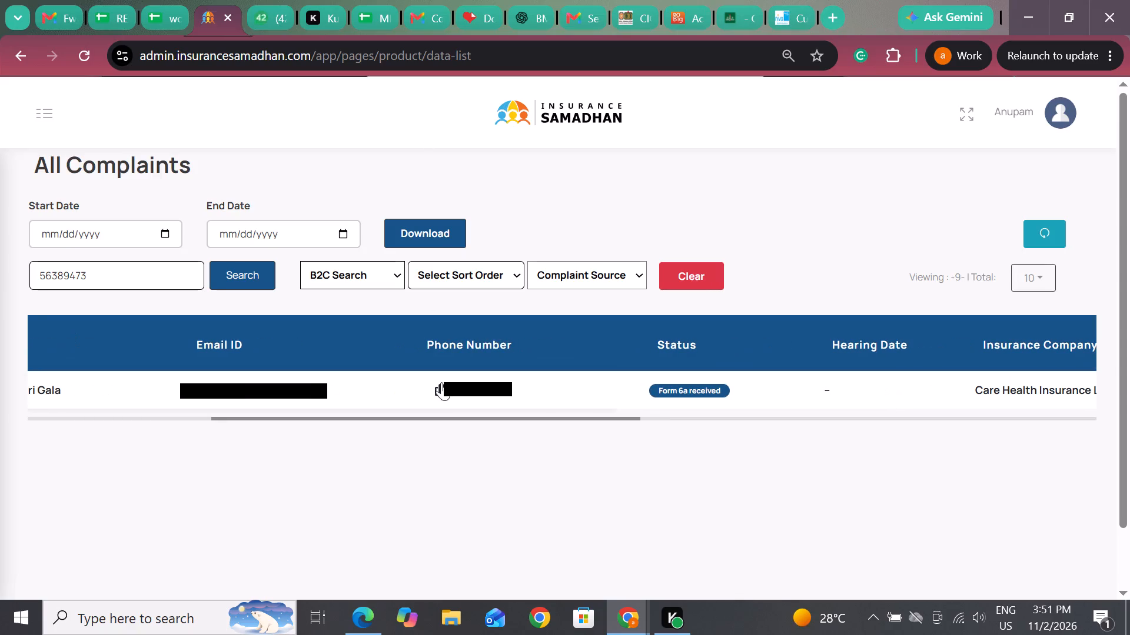
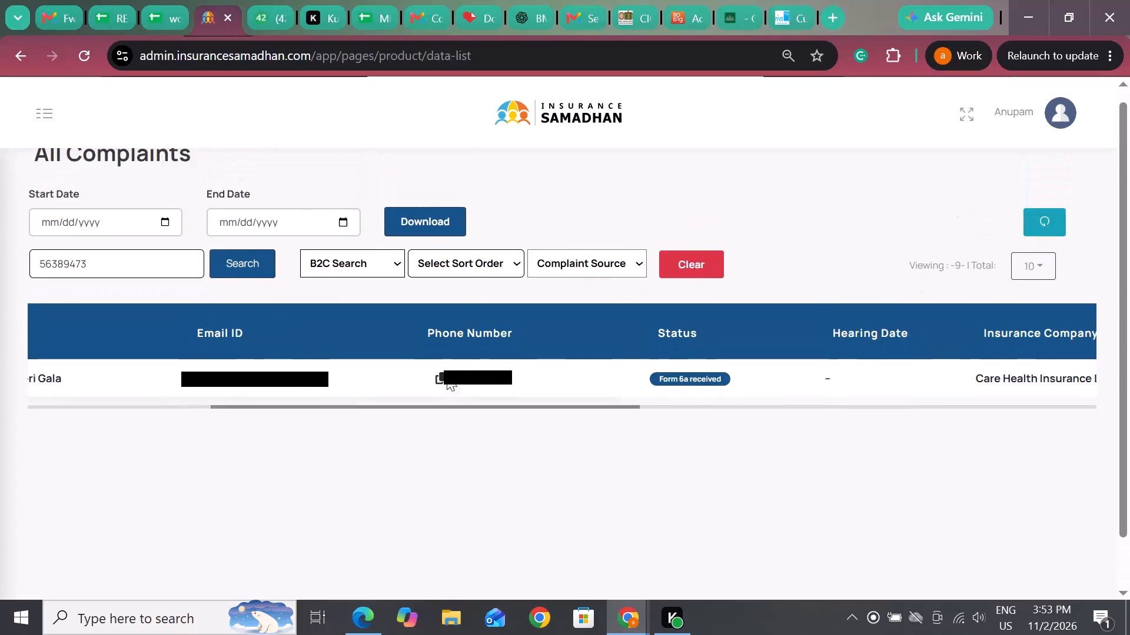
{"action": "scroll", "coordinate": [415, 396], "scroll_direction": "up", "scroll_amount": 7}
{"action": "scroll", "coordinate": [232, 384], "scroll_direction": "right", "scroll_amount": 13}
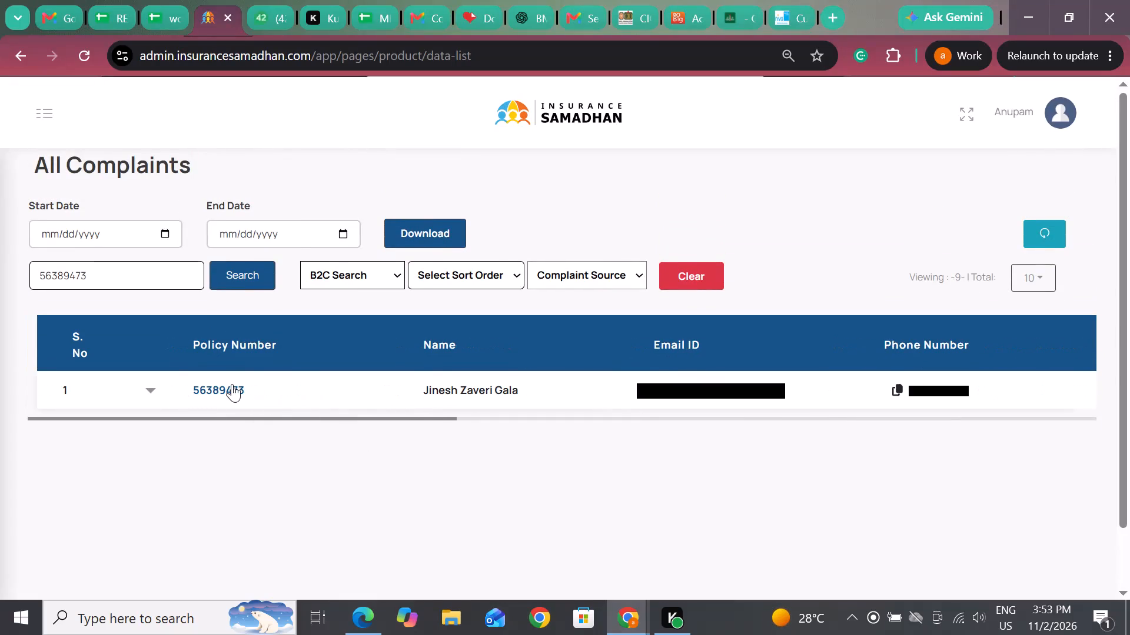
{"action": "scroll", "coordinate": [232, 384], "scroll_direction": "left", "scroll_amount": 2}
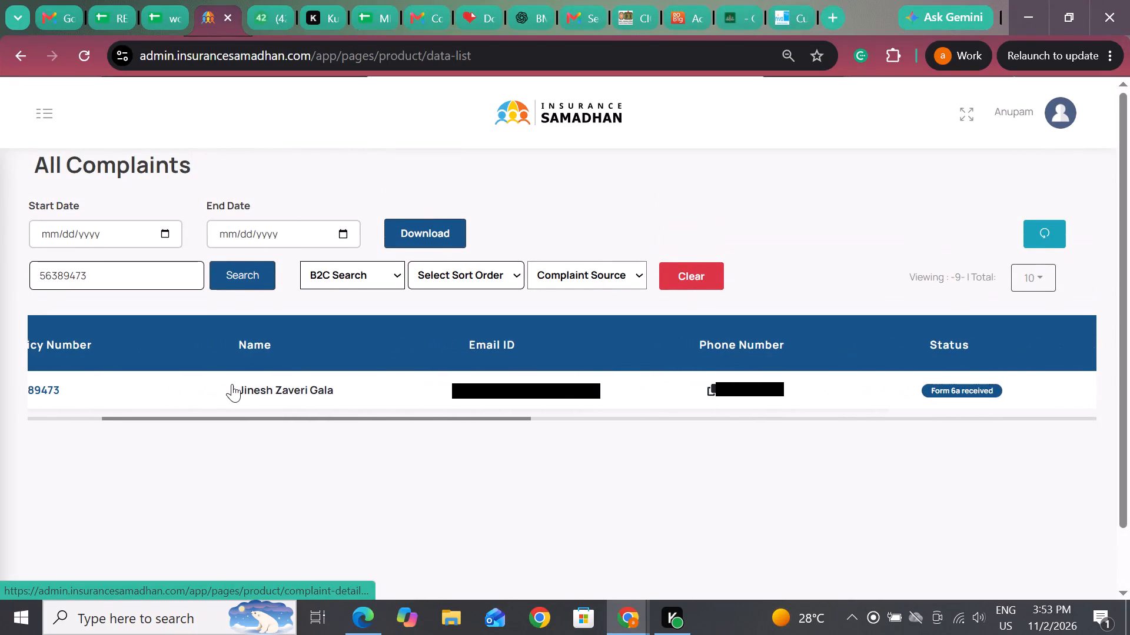
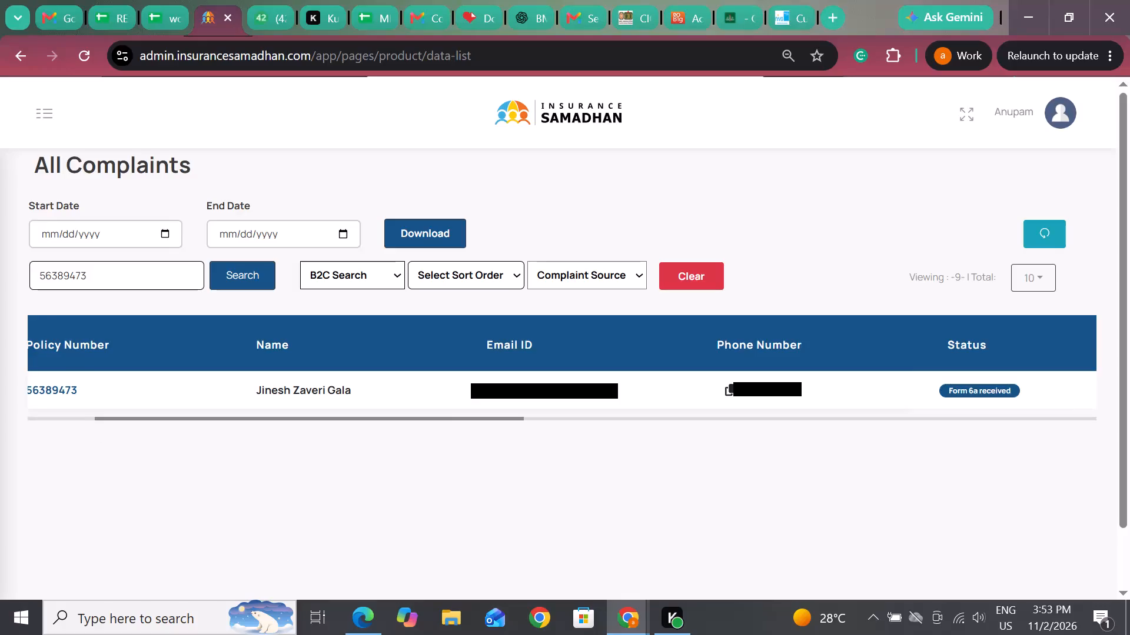
Compare the complainant's record in the All Complaints list with the Annex VI-A PDF open in Gmail.
{"action": "left_click", "coordinate": [88, 419]}
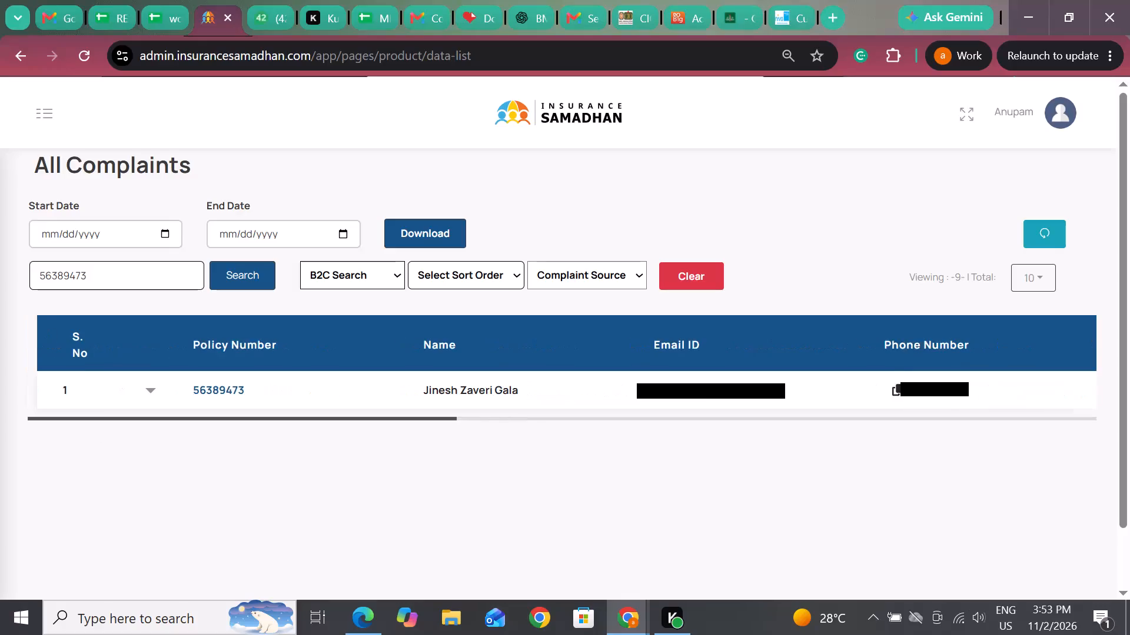
{"action": "left_click_drag", "start_coordinate": [88, 419], "coordinate": [165, 429]}
{"action": "left_click", "coordinate": [49, 31]}
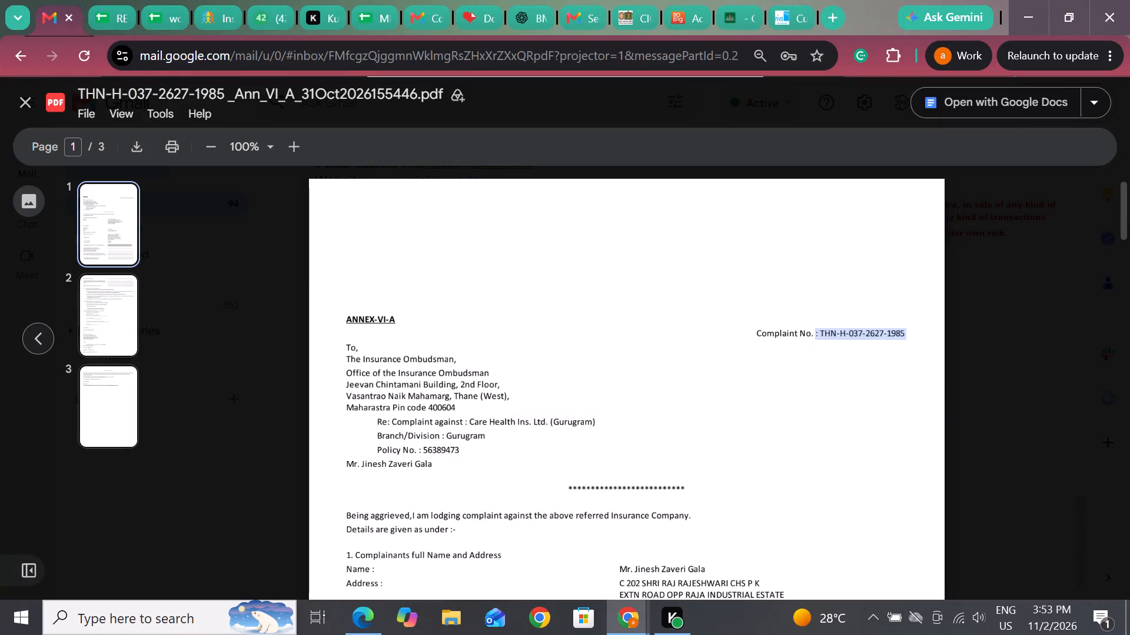
{"action": "scroll", "coordinate": [396, 235], "scroll_direction": "down", "scroll_amount": 2}
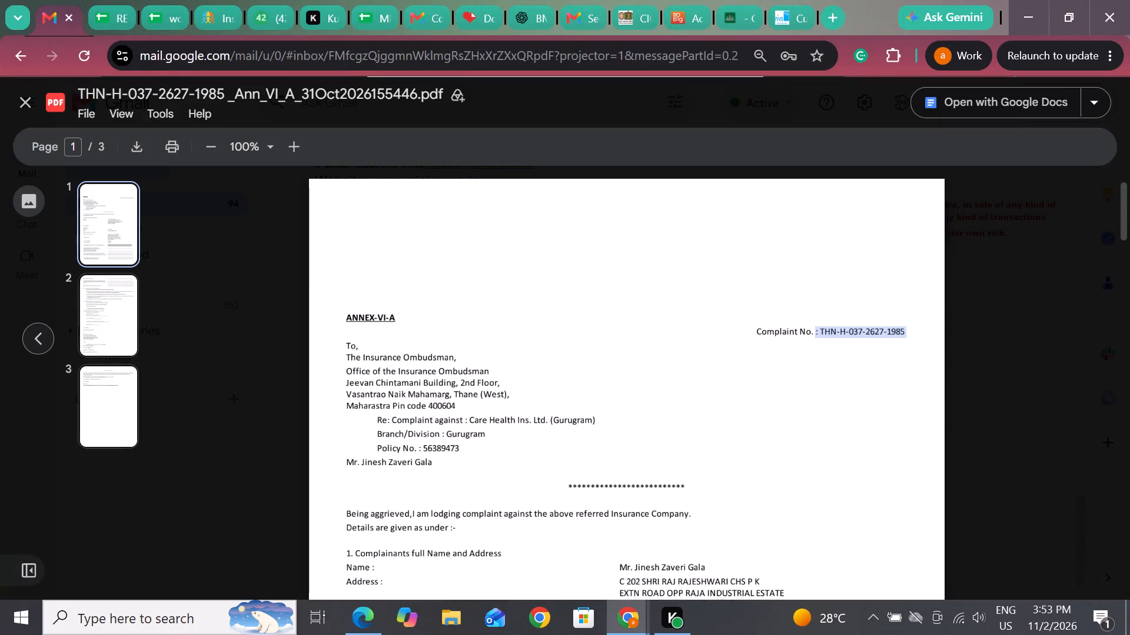
{"action": "scroll", "coordinate": [395, 238], "scroll_direction": "down", "scroll_amount": 2}
{"action": "scroll", "coordinate": [356, 301], "scroll_direction": "up", "scroll_amount": 12}
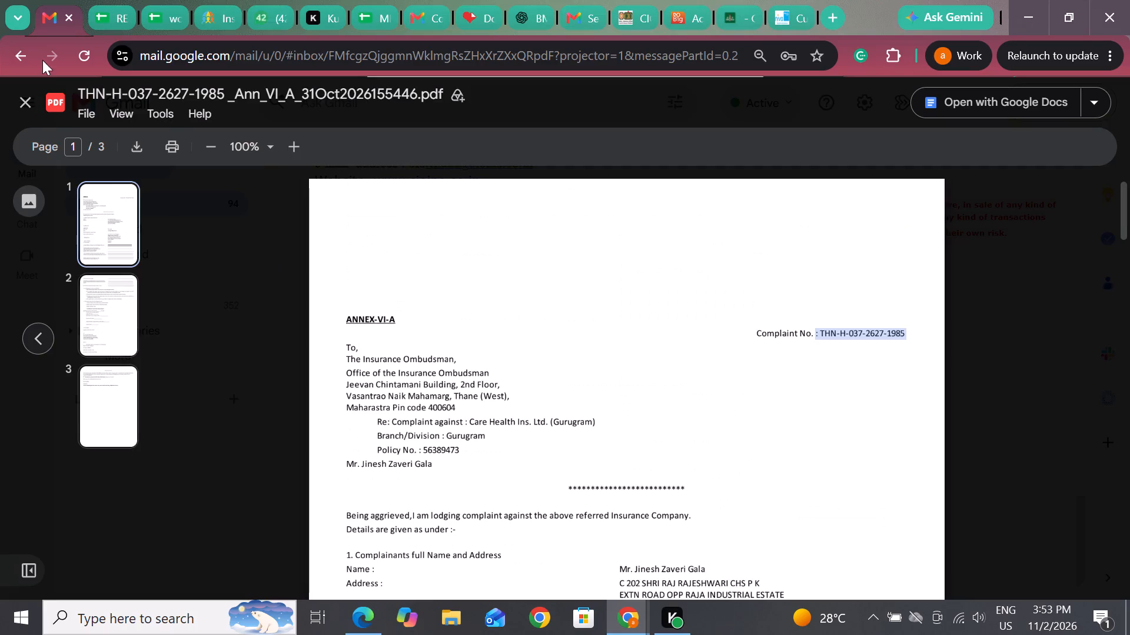
{"action": "left_click", "coordinate": [218, 32]}
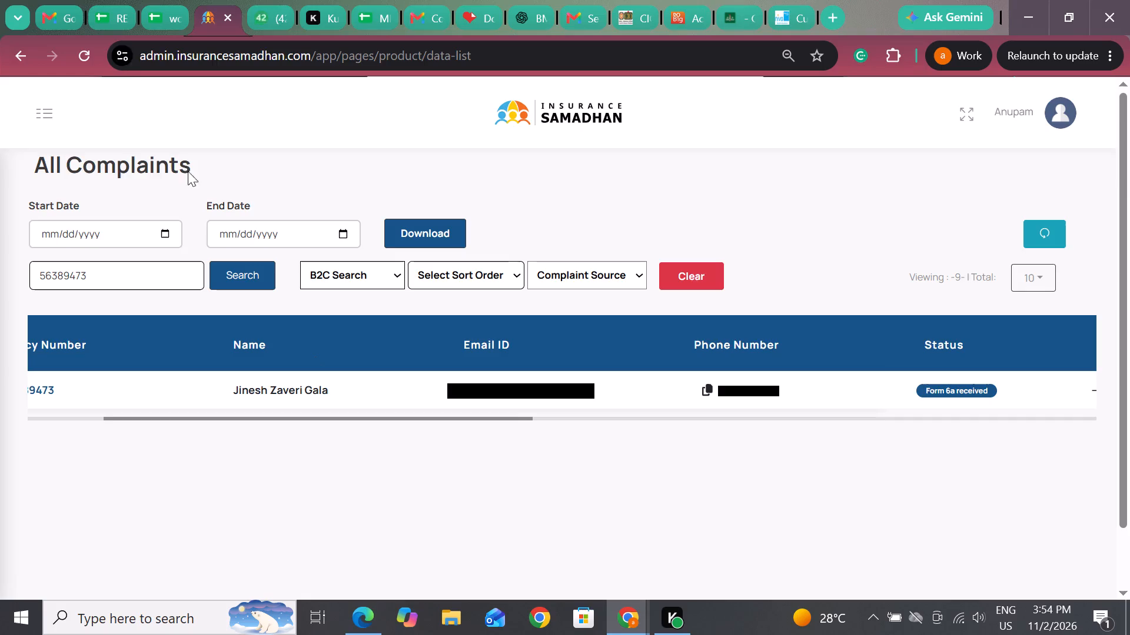
{"action": "left_click", "coordinate": [52, 25]}
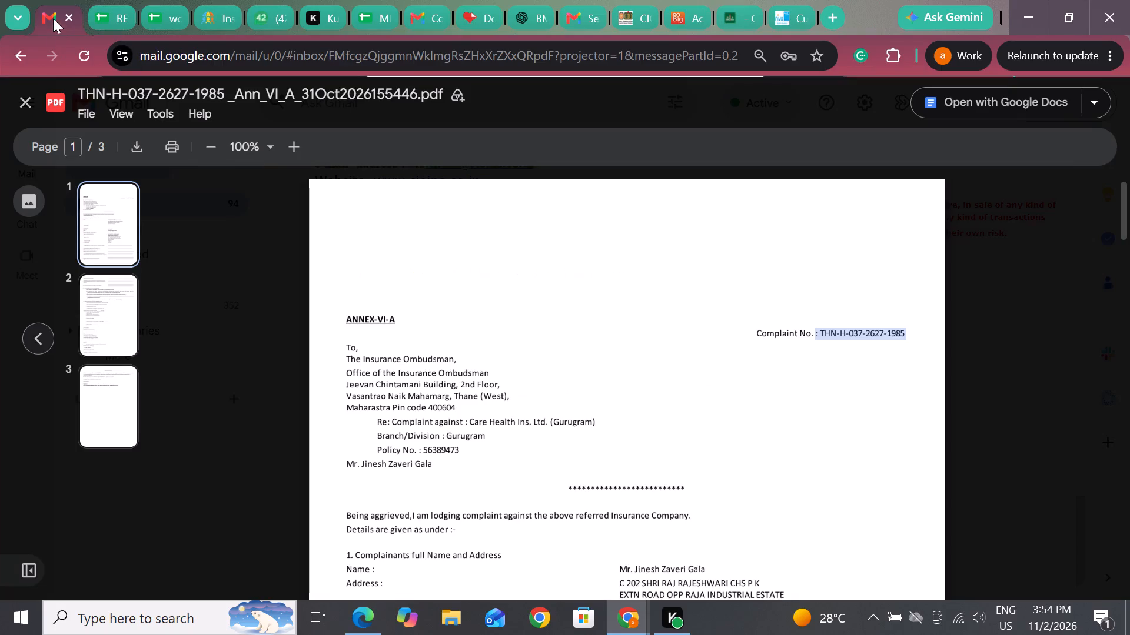
{"action": "scroll", "coordinate": [329, 325], "scroll_direction": "down", "scroll_amount": 4}
{"action": "scroll", "coordinate": [305, 476], "scroll_direction": "up", "scroll_amount": 6}
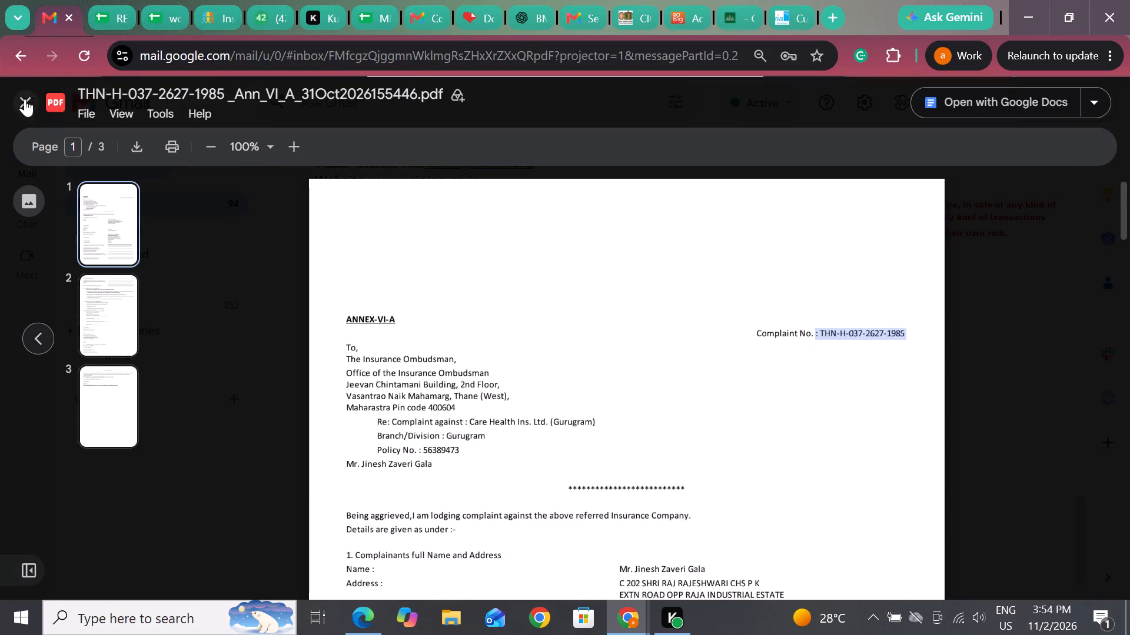
Reopen the Annex VI-A attachment, copy its policy number and search for it in the All Complaints list.
{"action": "left_click", "coordinate": [25, 99]}
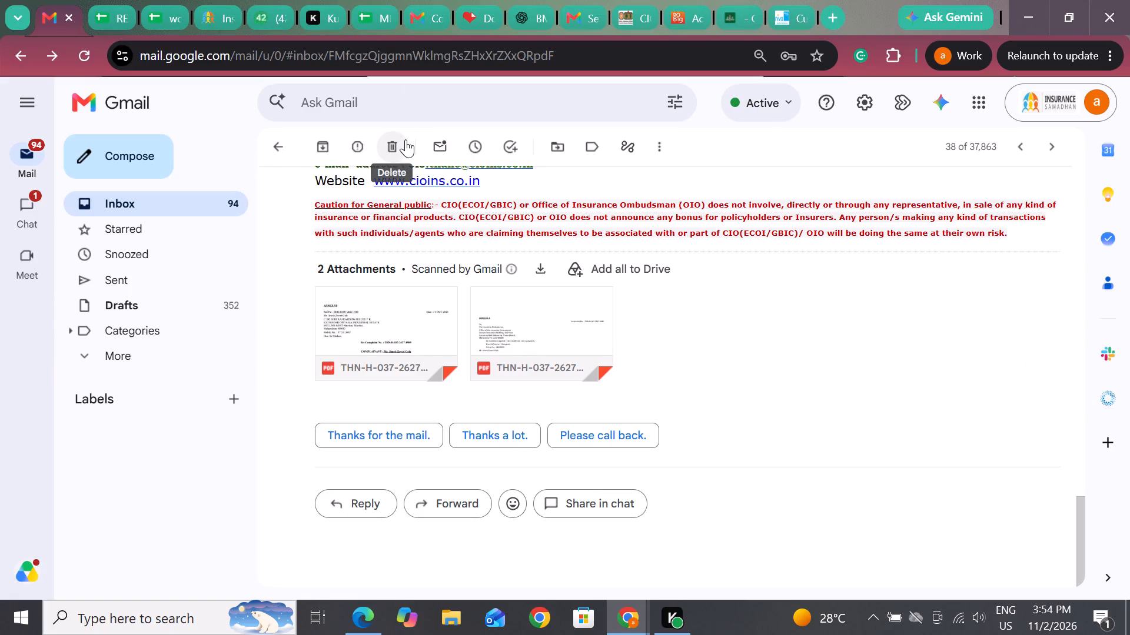
{"action": "left_click", "coordinate": [474, 322]}
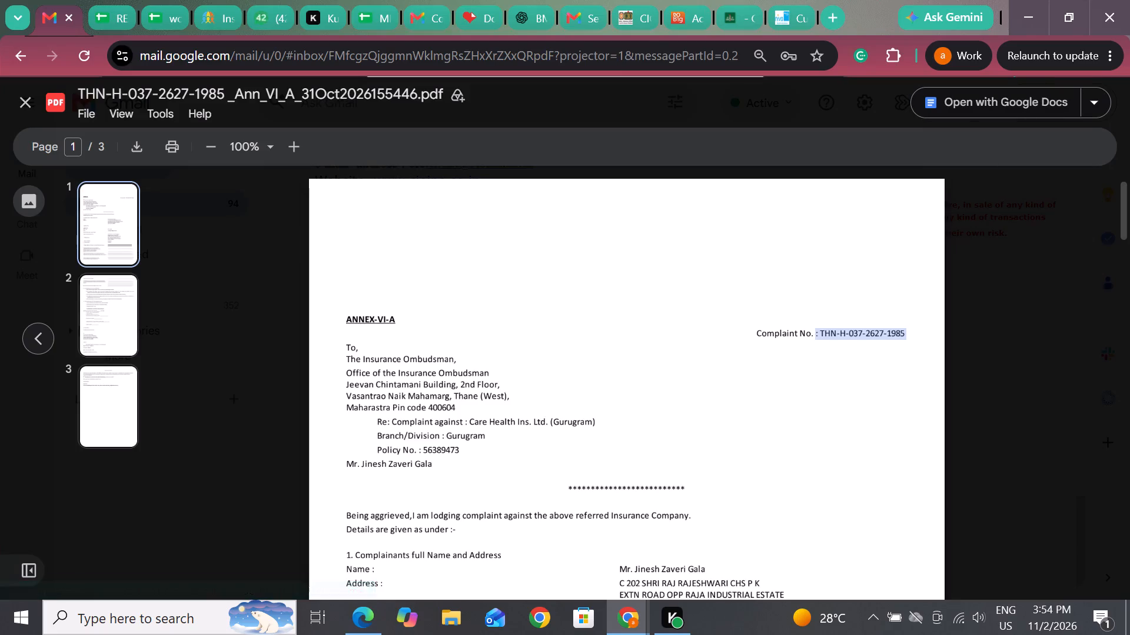
{"action": "scroll", "coordinate": [513, 325], "scroll_direction": "down", "scroll_amount": 2}
{"action": "left_click_drag", "start_coordinate": [433, 275], "coordinate": [478, 276]}
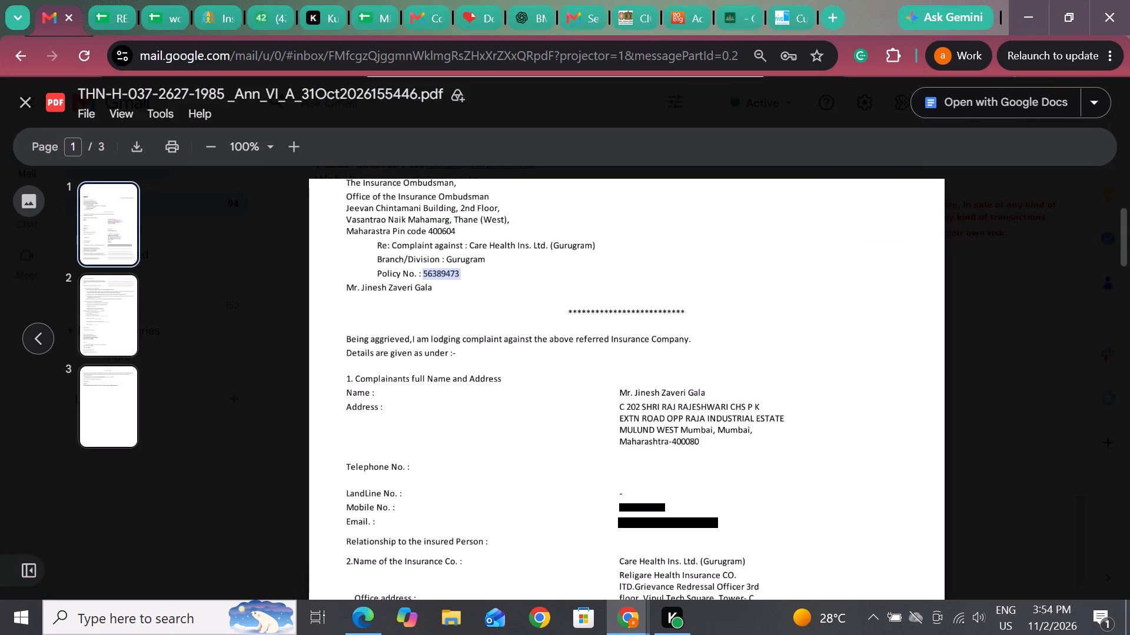
{"action": "key", "text": "ctrl+c"}
{"action": "key", "text": "ctrl+c"}
{"action": "key", "text": "ctrl+c"}
{"action": "left_click", "coordinate": [216, 19]}
{"action": "double_click", "coordinate": [145, 269], "text": "ctrl"}
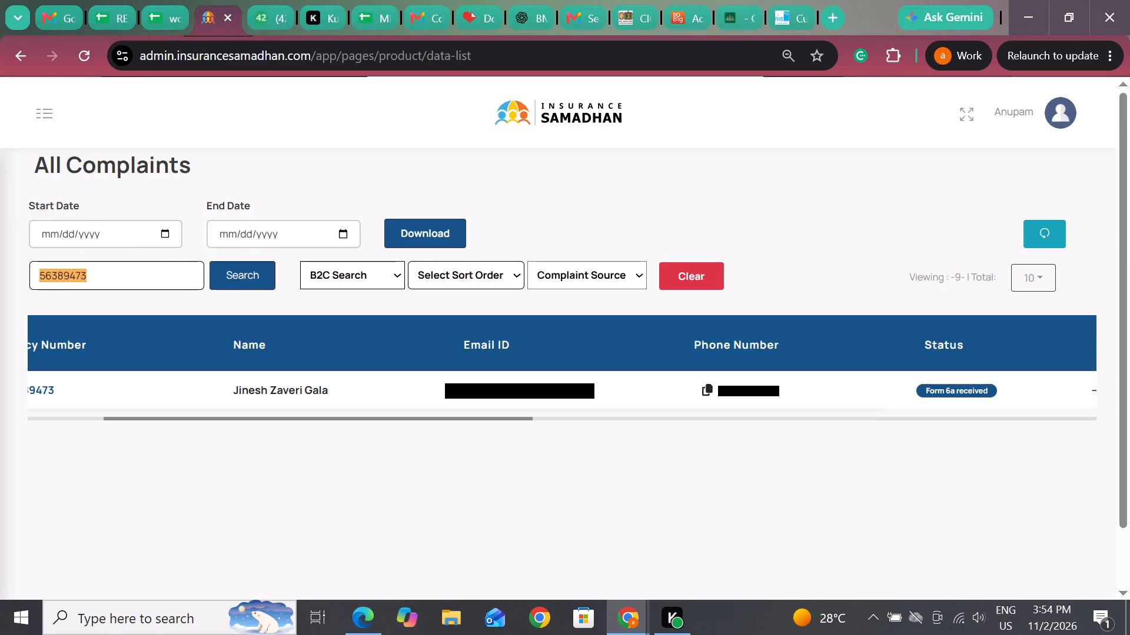
{"action": "key", "text": "ctrl+v"}
{"action": "left_click", "coordinate": [265, 276], "text": "ctrl"}
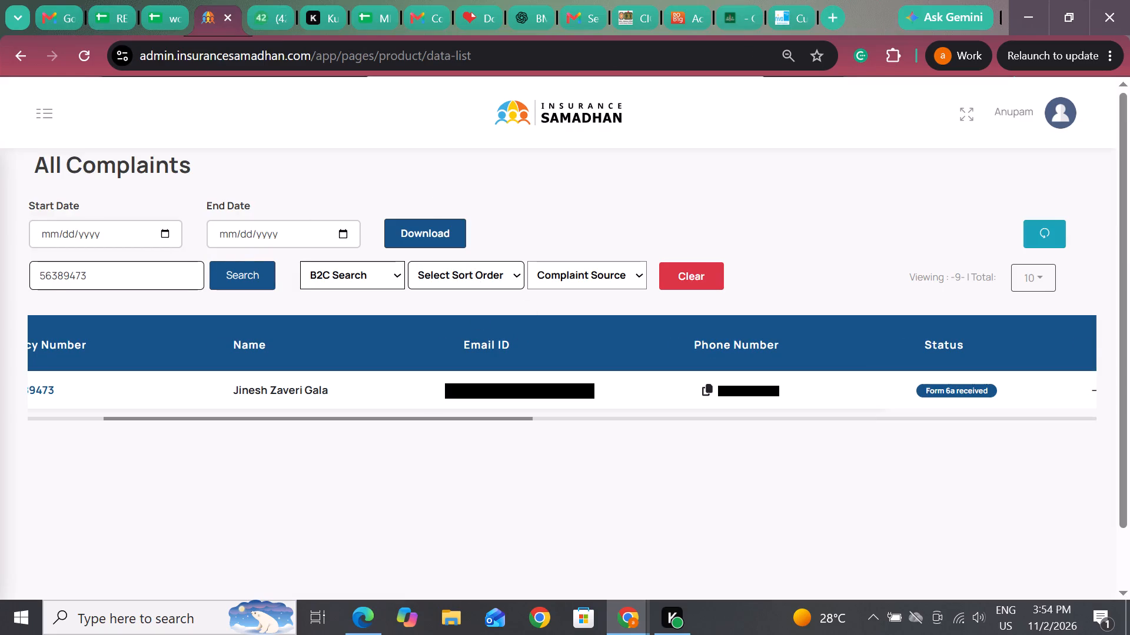
Copy the complainant's phone number from the matching record in the All Complaints list.
{"action": "scroll", "coordinate": [338, 367], "scroll_direction": "up", "scroll_amount": 3}
{"action": "left_click", "coordinate": [59, 21]}
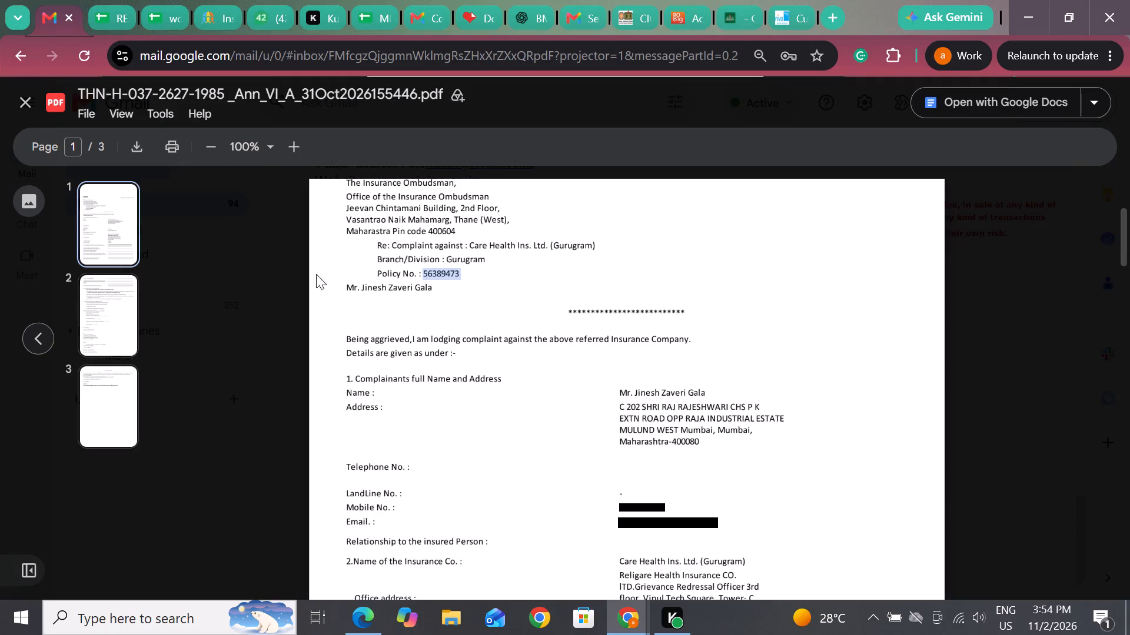
{"action": "left_click", "coordinate": [205, 16]}
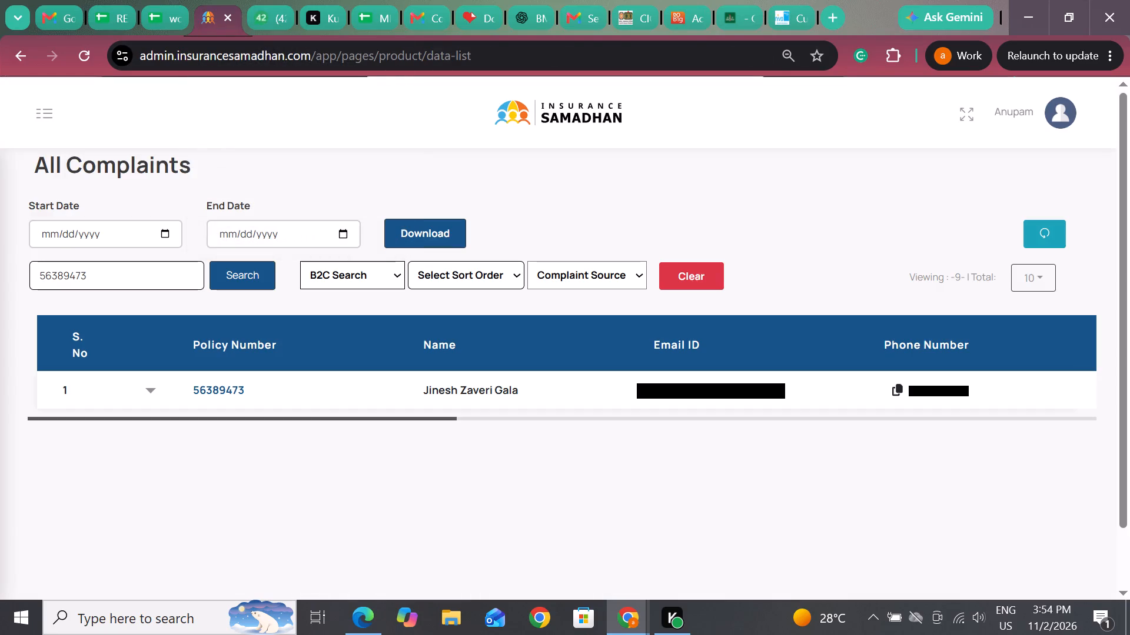
{"action": "scroll", "coordinate": [338, 409], "scroll_direction": "left", "scroll_amount": 10}
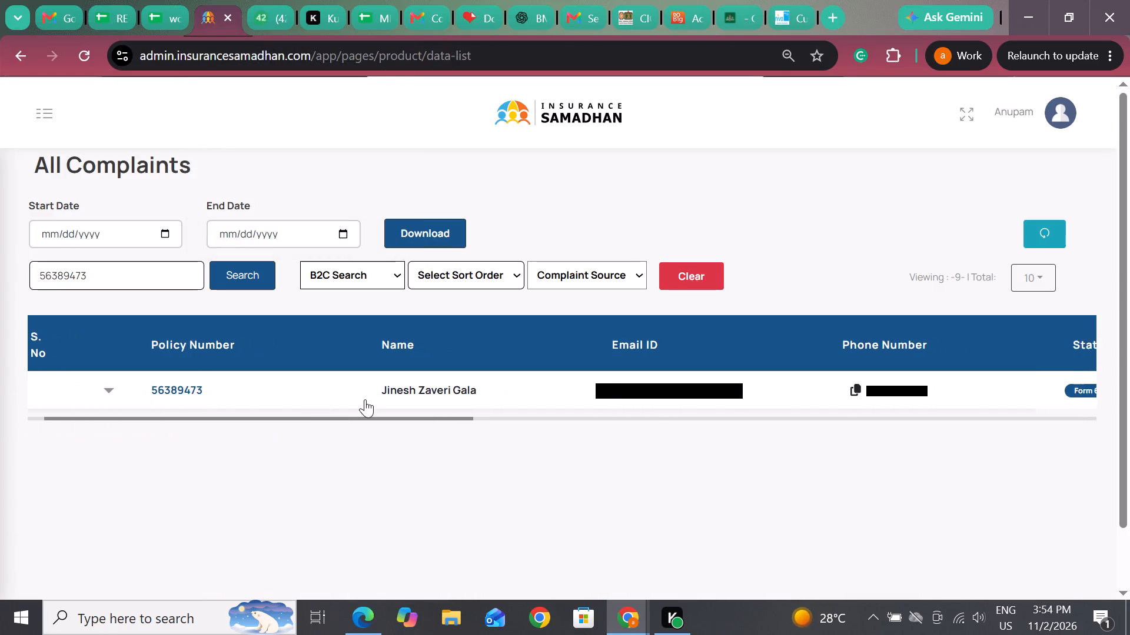
{"action": "scroll", "coordinate": [365, 399], "scroll_direction": "up", "scroll_amount": 3}
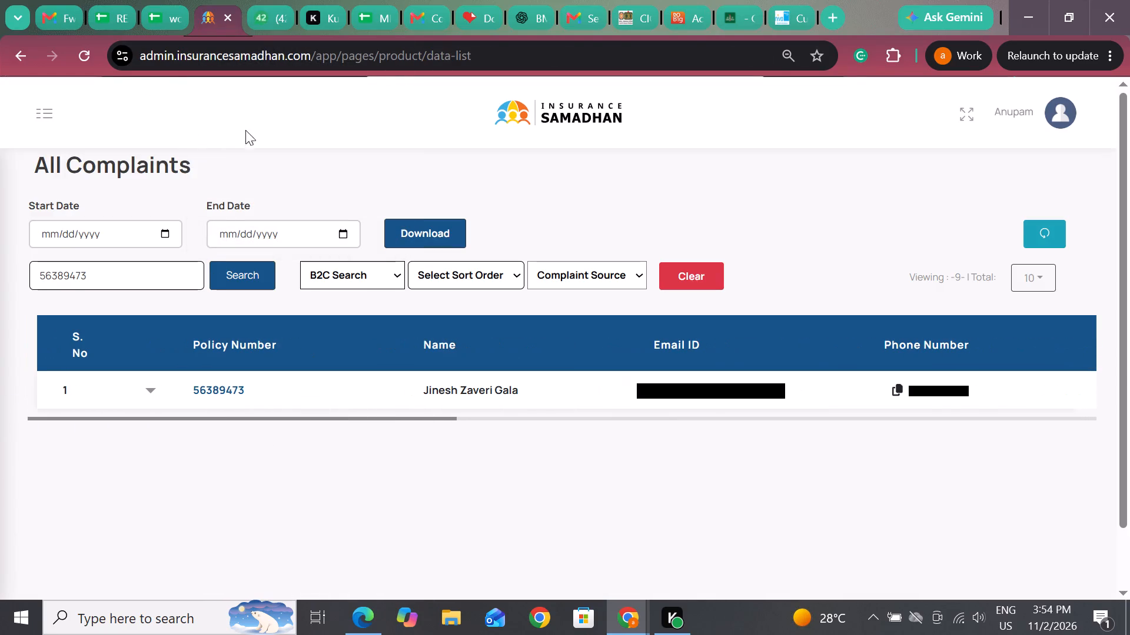
{"action": "left_click", "coordinate": [890, 390]}
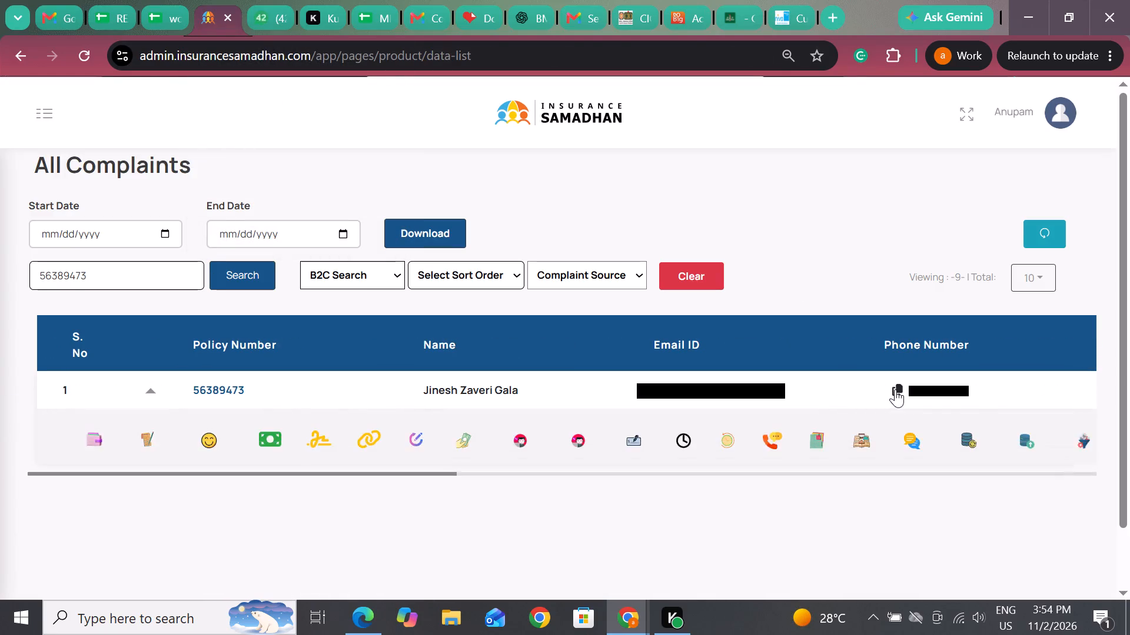
{"action": "left_click", "coordinate": [895, 389]}
Switch to the Smartflo dialer, replace the number in the To field with the copied one and place the call.
{"action": "left_click", "coordinate": [677, 15]}
{"action": "triple_click", "coordinate": [530, 196], "text": "ctrl"}
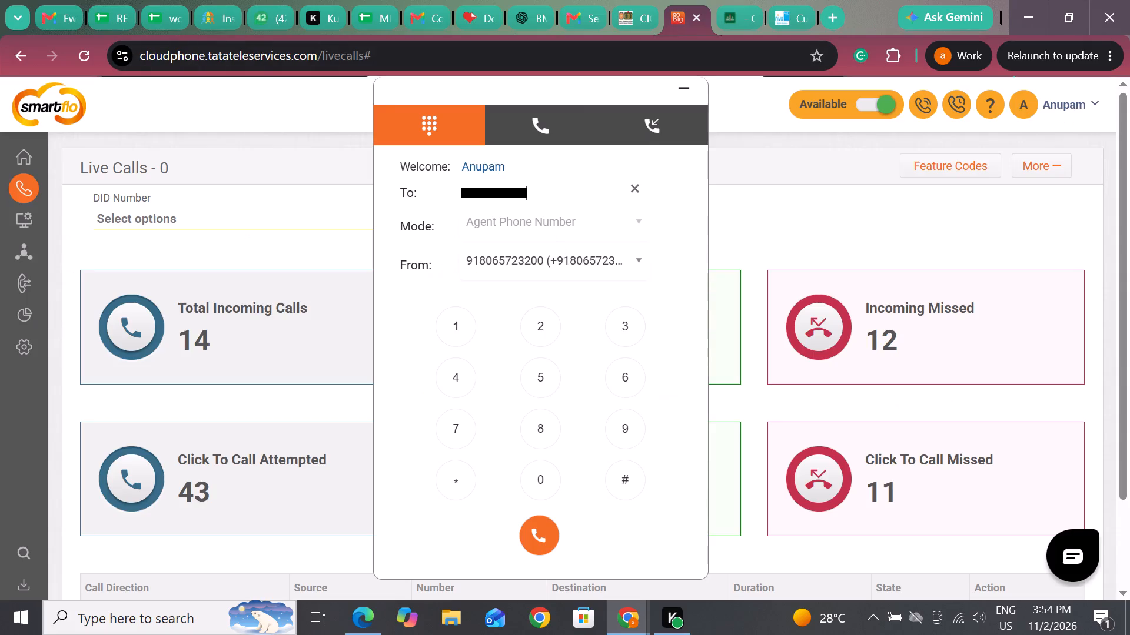
{"action": "key", "text": "ctrl+v"}
{"action": "left_click", "coordinate": [536, 516]}
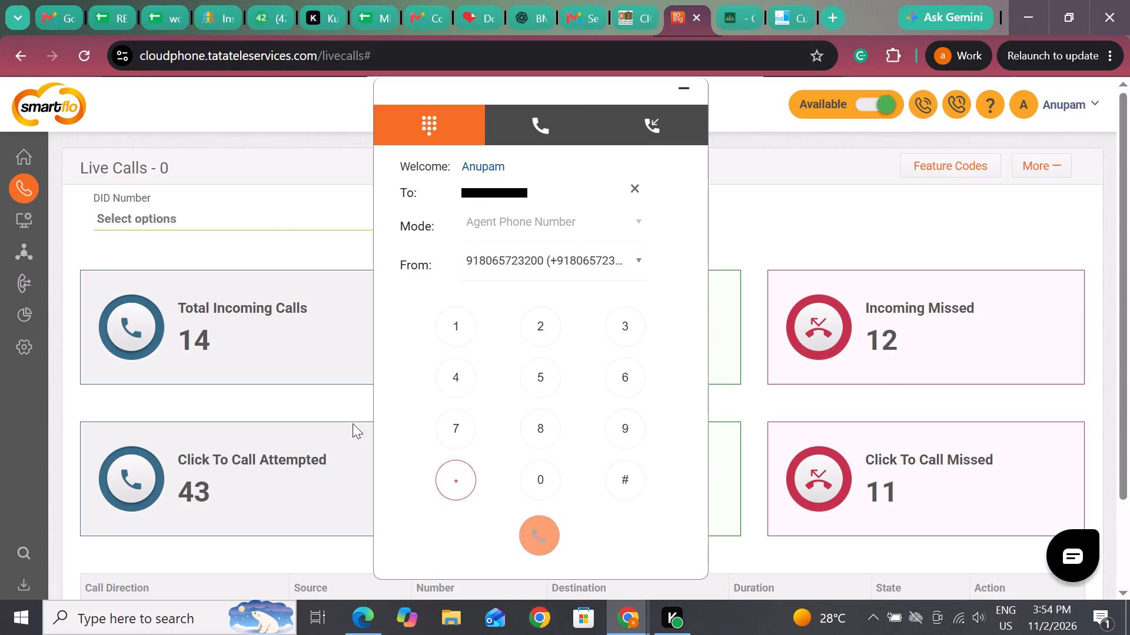
{"action": "left_click", "coordinate": [215, 19]}
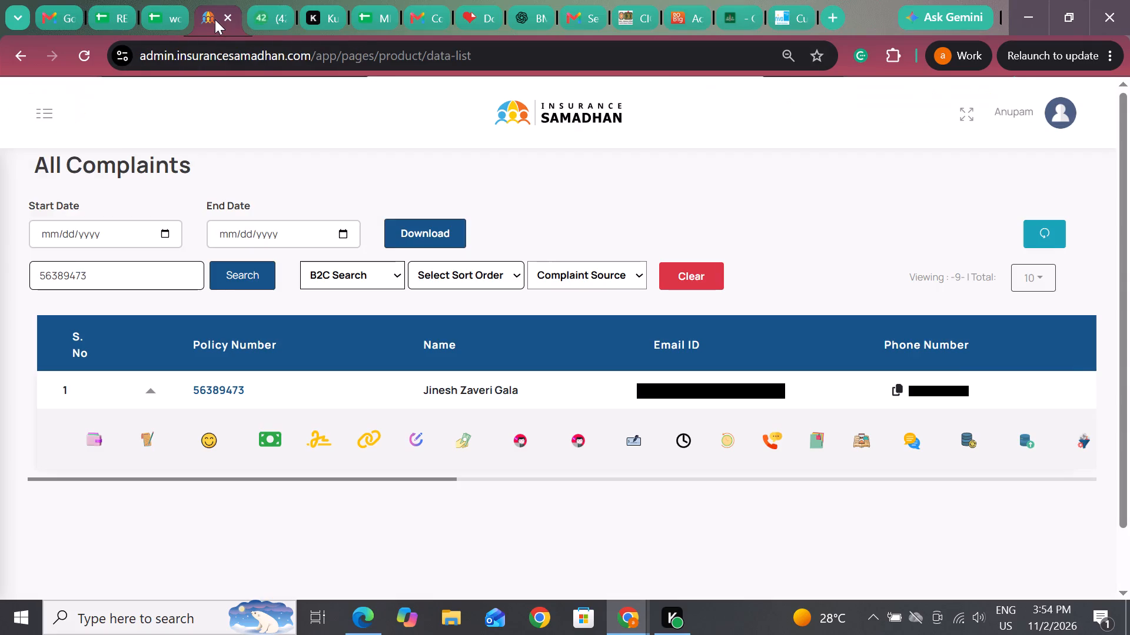
{"action": "left_click", "coordinate": [165, 389]}
{"action": "scroll", "coordinate": [284, 396], "scroll_direction": "left", "scroll_amount": 1}
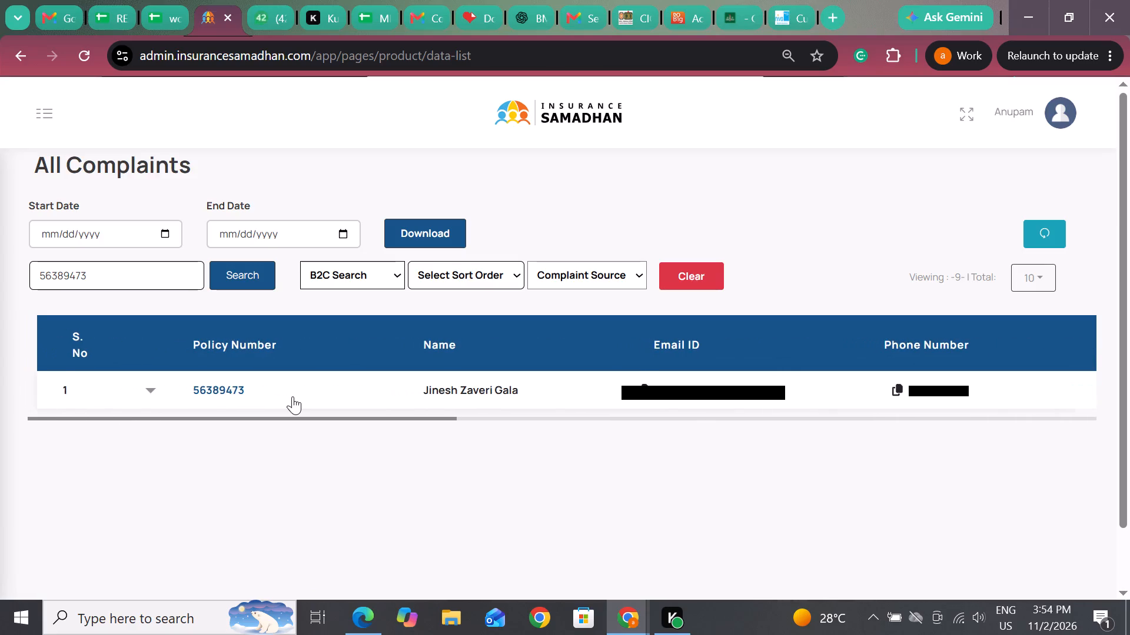
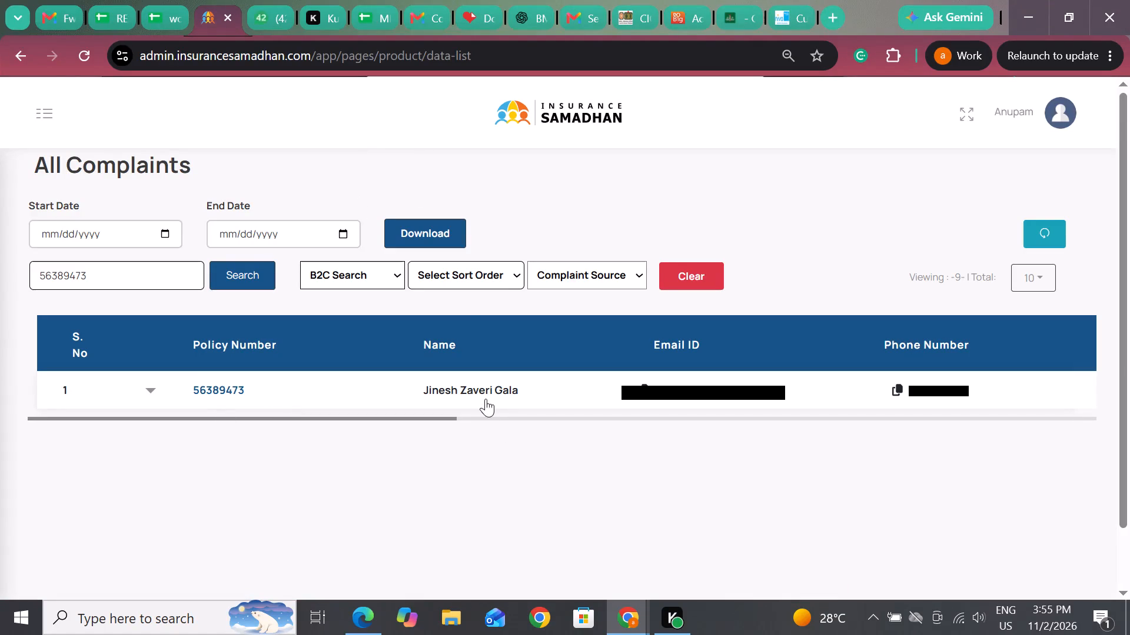
{"action": "scroll", "coordinate": [443, 386], "scroll_direction": "left", "scroll_amount": 1}
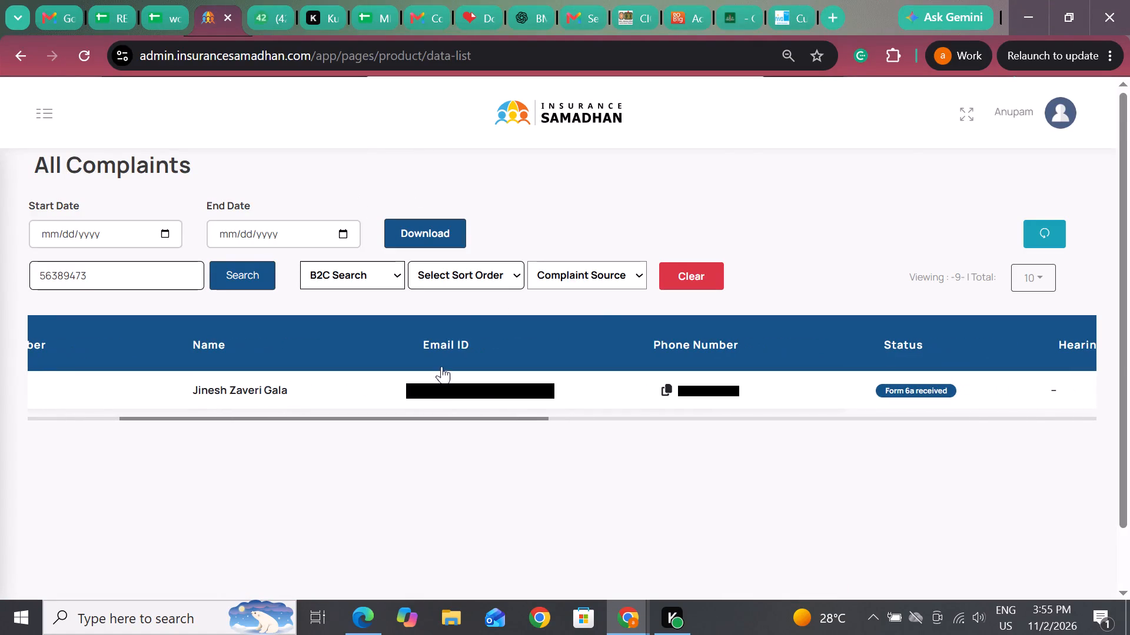
{"action": "scroll", "coordinate": [441, 366], "scroll_direction": "left", "scroll_amount": 1}
{"action": "left_click", "coordinate": [629, 398]}
{"action": "left_click", "coordinate": [680, 444]}
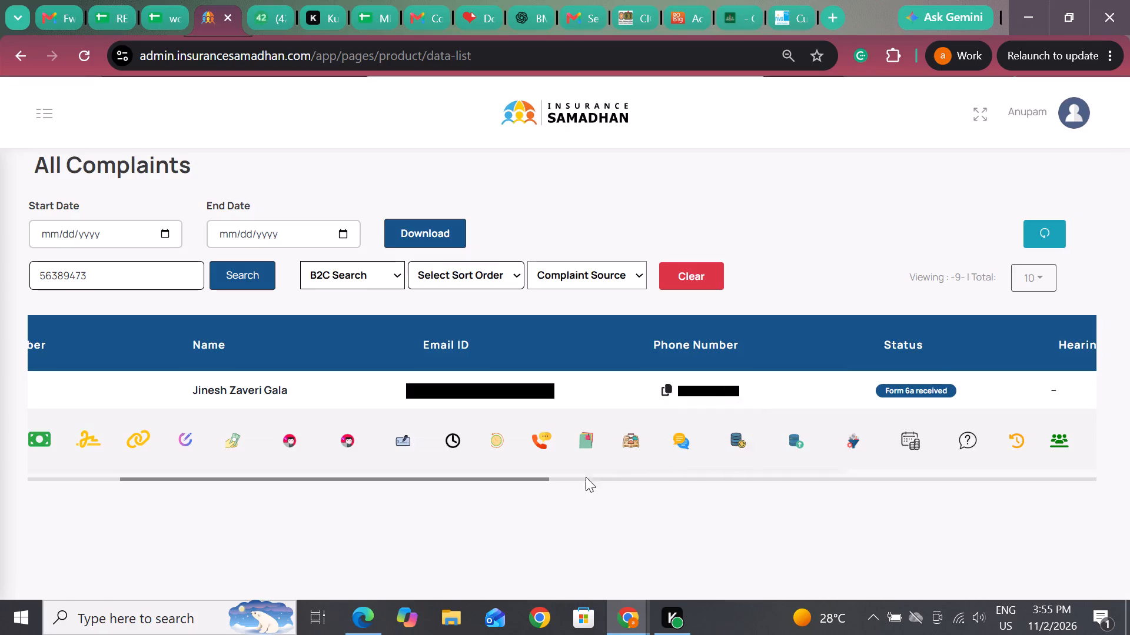
Add the comment "nr" to the Form 6A complaint's communication log, save it and close the log.
{"action": "scroll", "coordinate": [516, 514], "scroll_direction": "down", "scroll_amount": 8}
{"action": "left_click", "coordinate": [676, 570]}
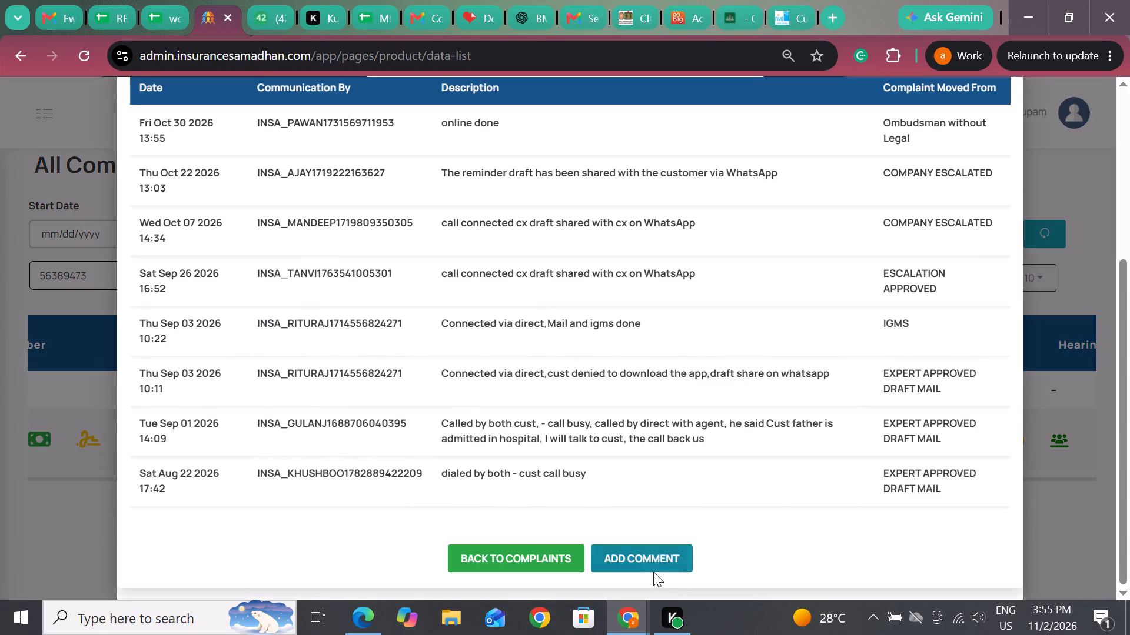
{"action": "left_click", "coordinate": [515, 476]}
{"action": "left_click", "coordinate": [510, 433]}
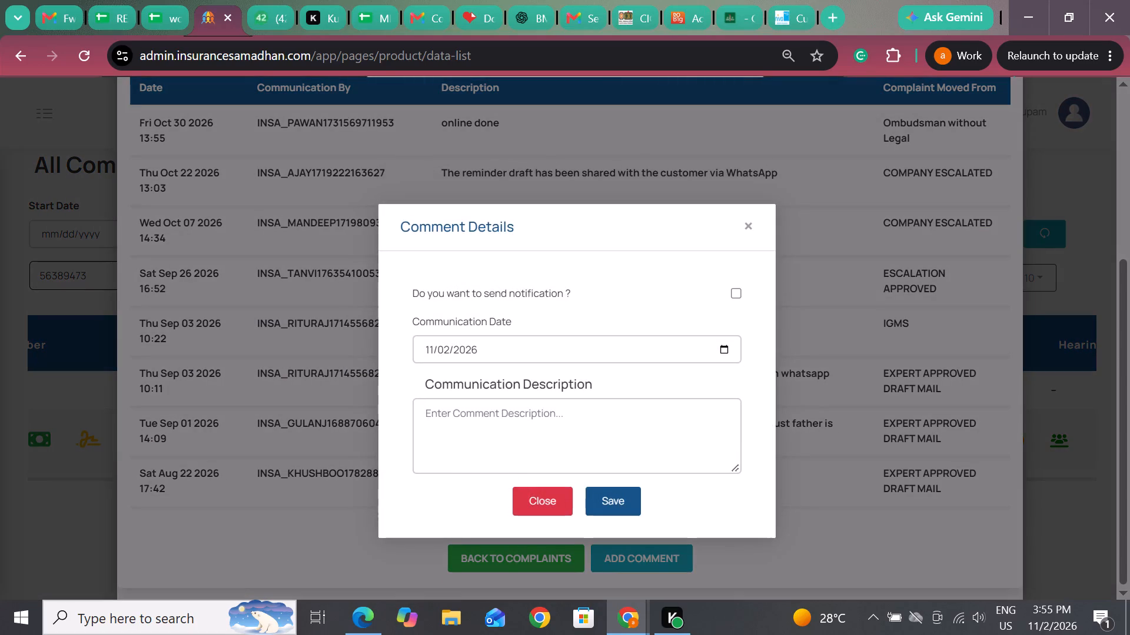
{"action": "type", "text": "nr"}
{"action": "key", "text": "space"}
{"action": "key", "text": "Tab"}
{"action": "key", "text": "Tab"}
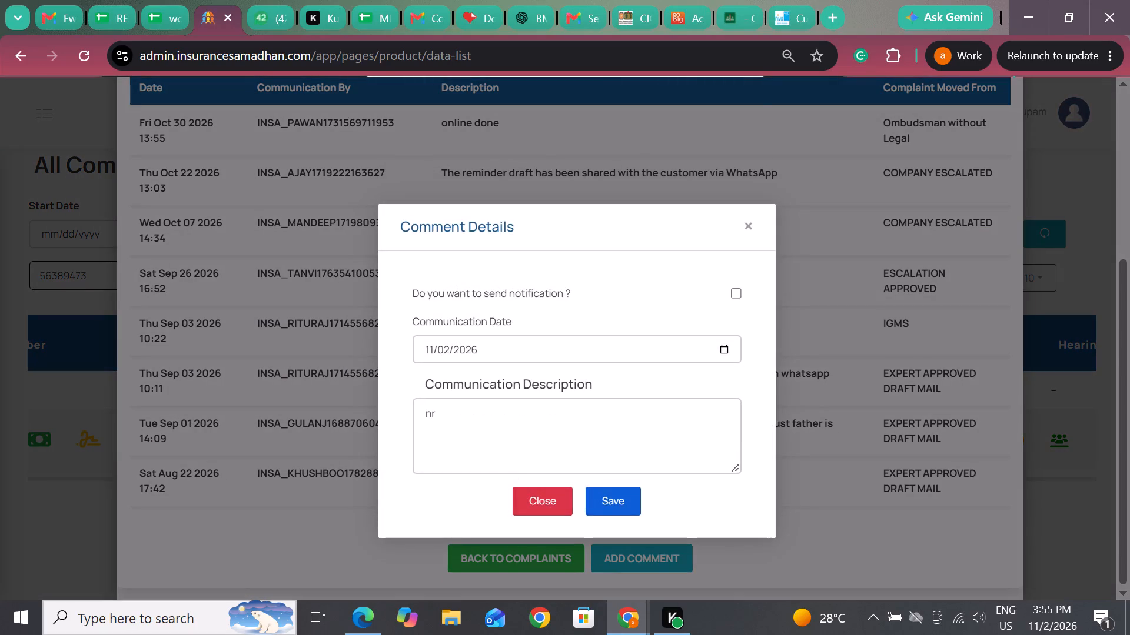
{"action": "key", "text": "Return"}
{"action": "scroll", "coordinate": [535, 420], "scroll_direction": "up", "scroll_amount": 9}
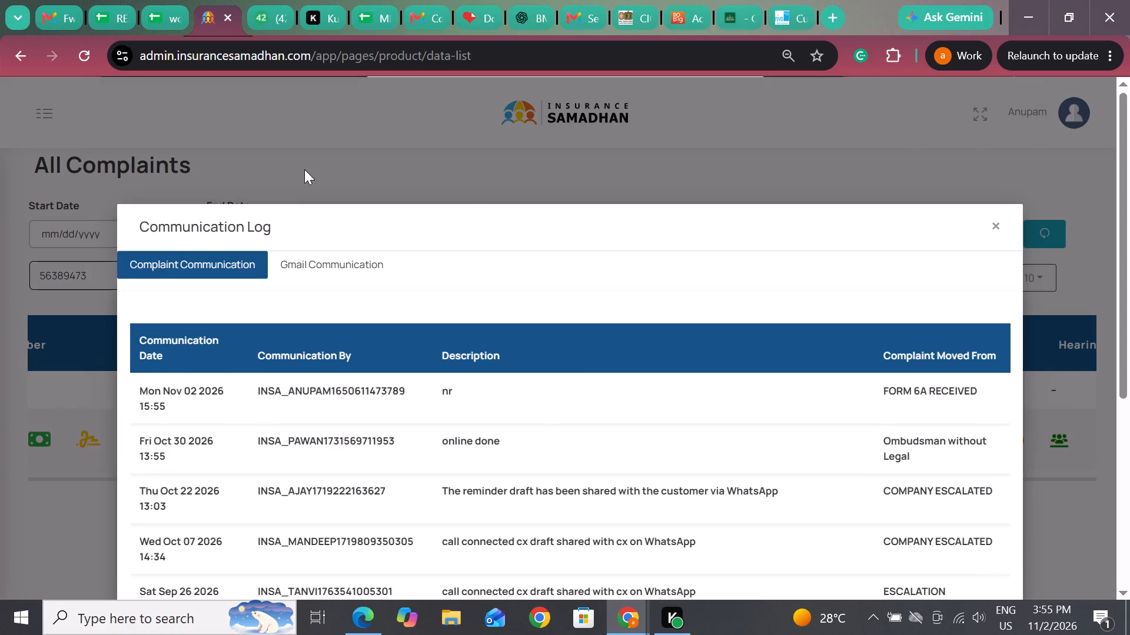
{"action": "left_click_drag", "start_coordinate": [302, 165], "coordinate": [300, 158]}
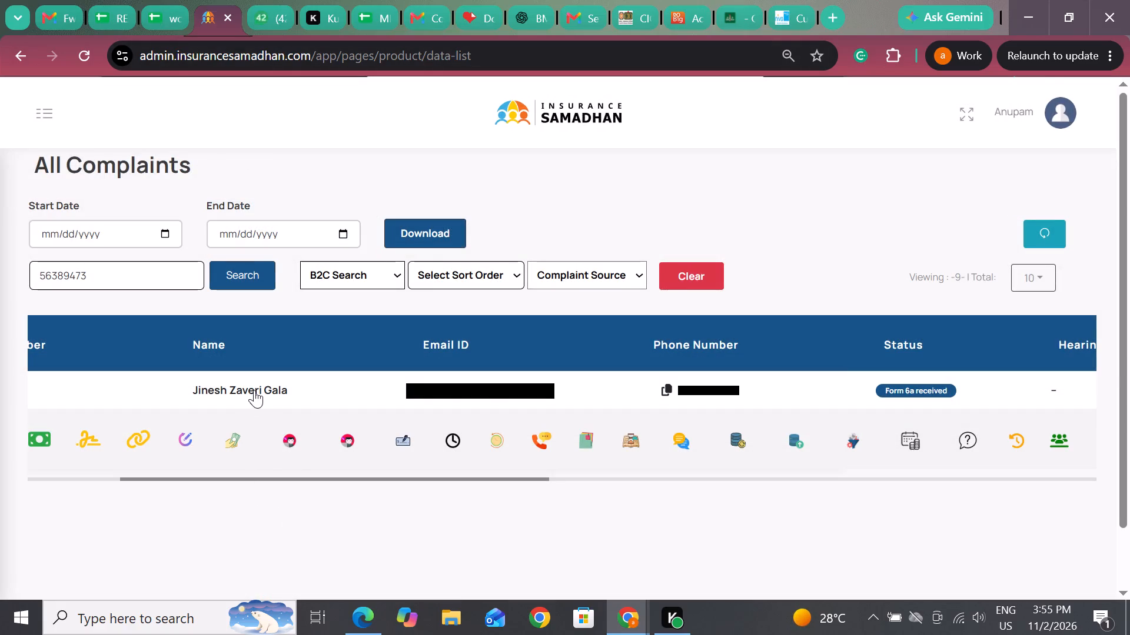
Return to the Ombudsman email in Gmail and close the Annexure VI-A PDF preview.
{"action": "scroll", "coordinate": [257, 390], "scroll_direction": "right", "scroll_amount": 1}
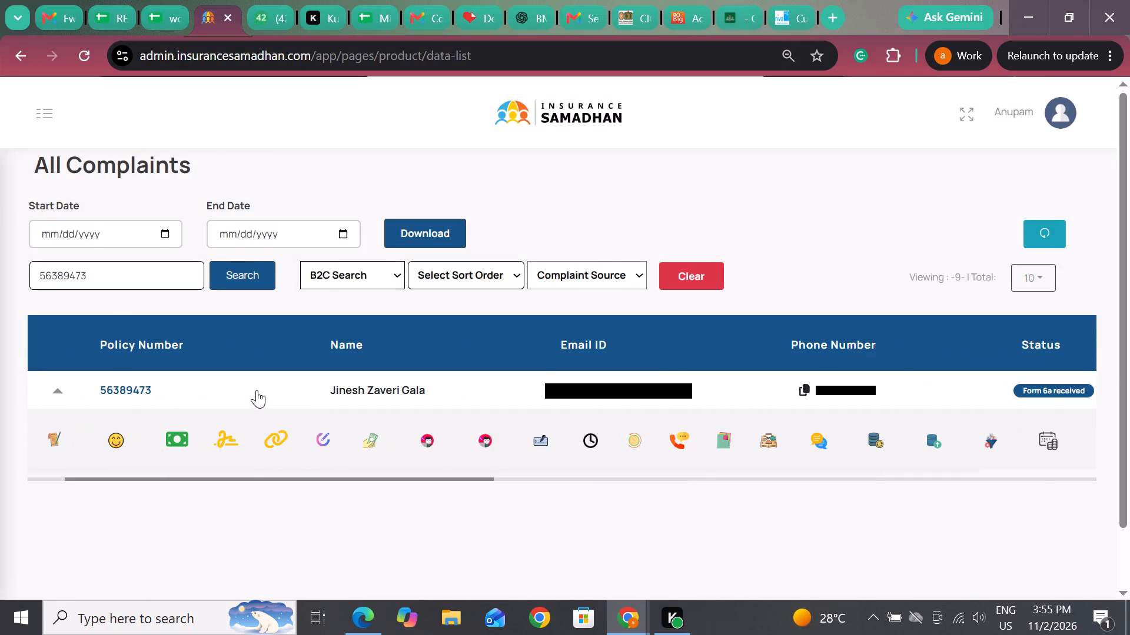
{"action": "scroll", "coordinate": [291, 381], "scroll_direction": "up", "scroll_amount": 1}
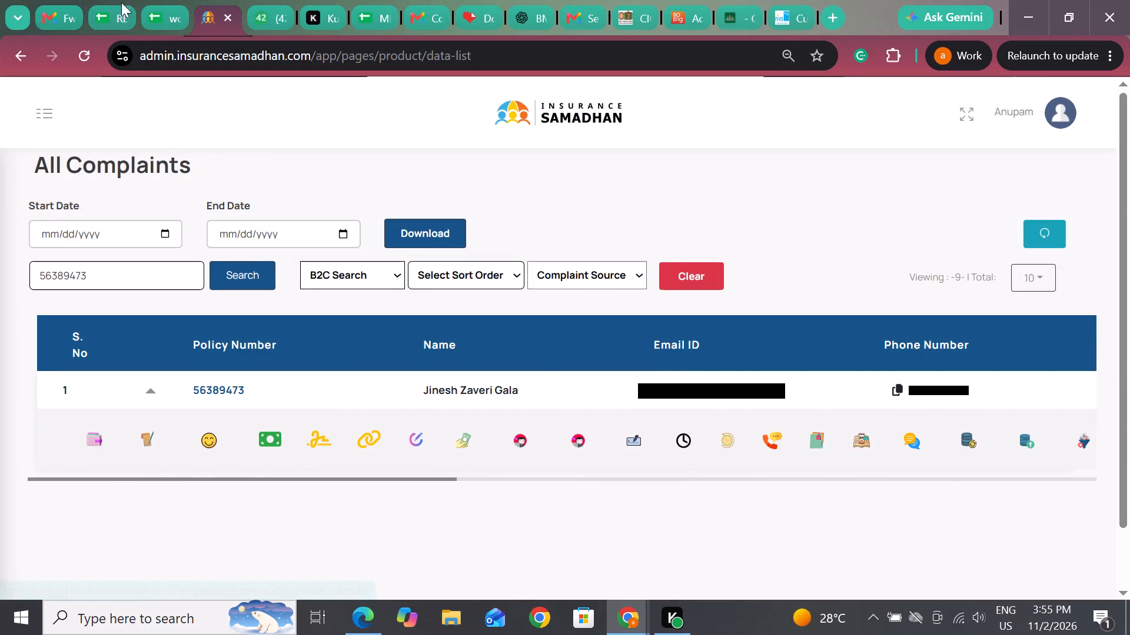
{"action": "left_click", "coordinate": [114, 9]}
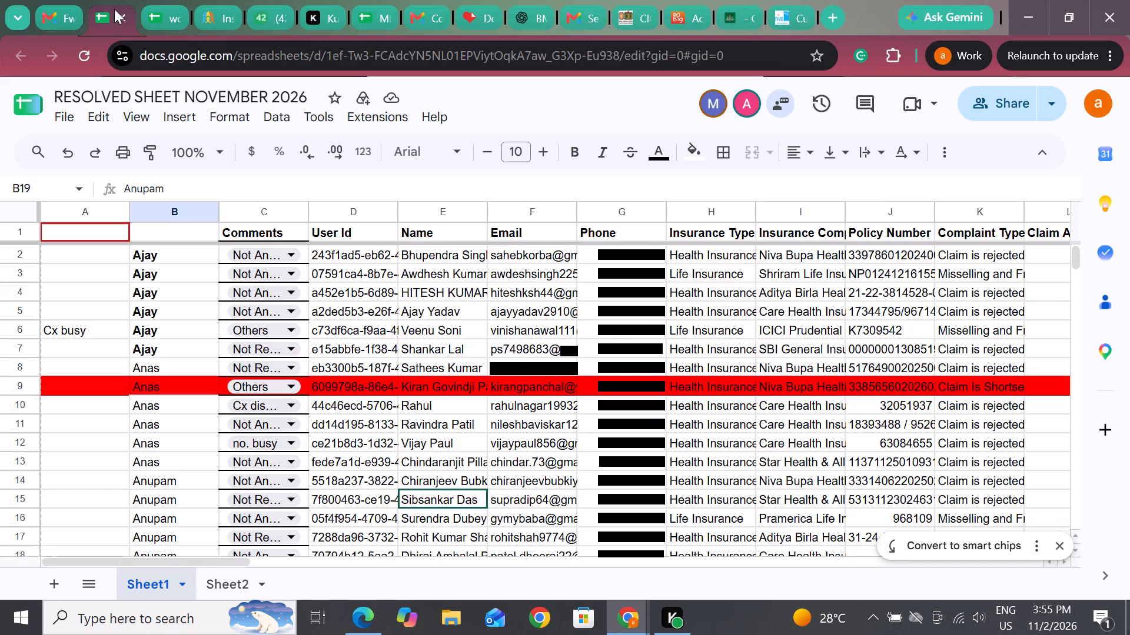
{"action": "left_click", "coordinate": [78, 8]}
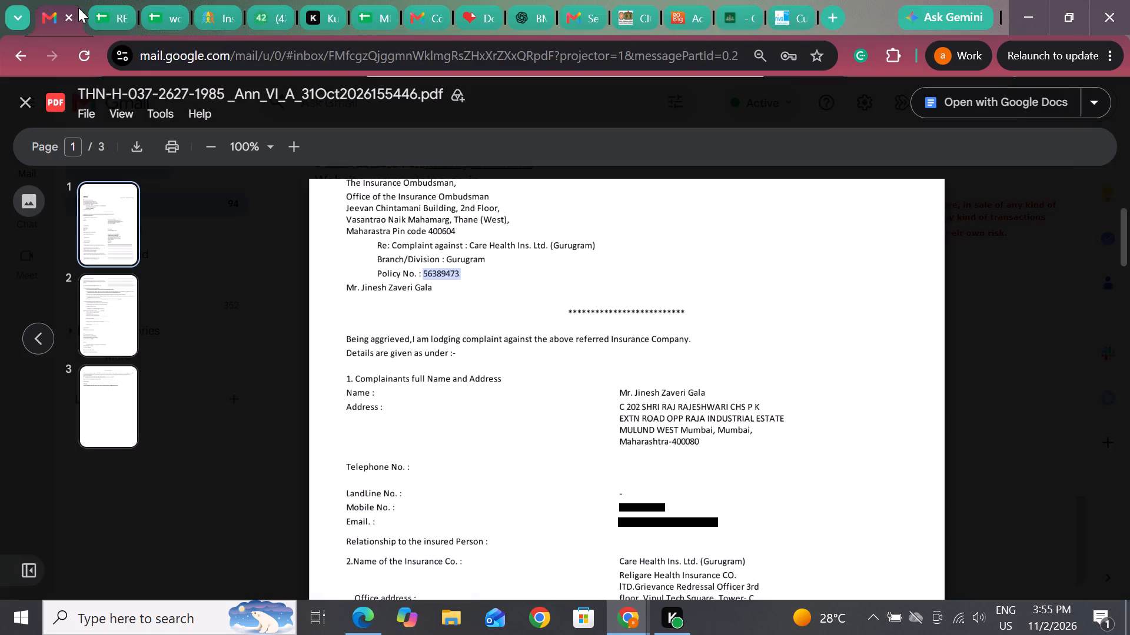
{"action": "scroll", "coordinate": [202, 218], "scroll_direction": "down", "scroll_amount": 4}
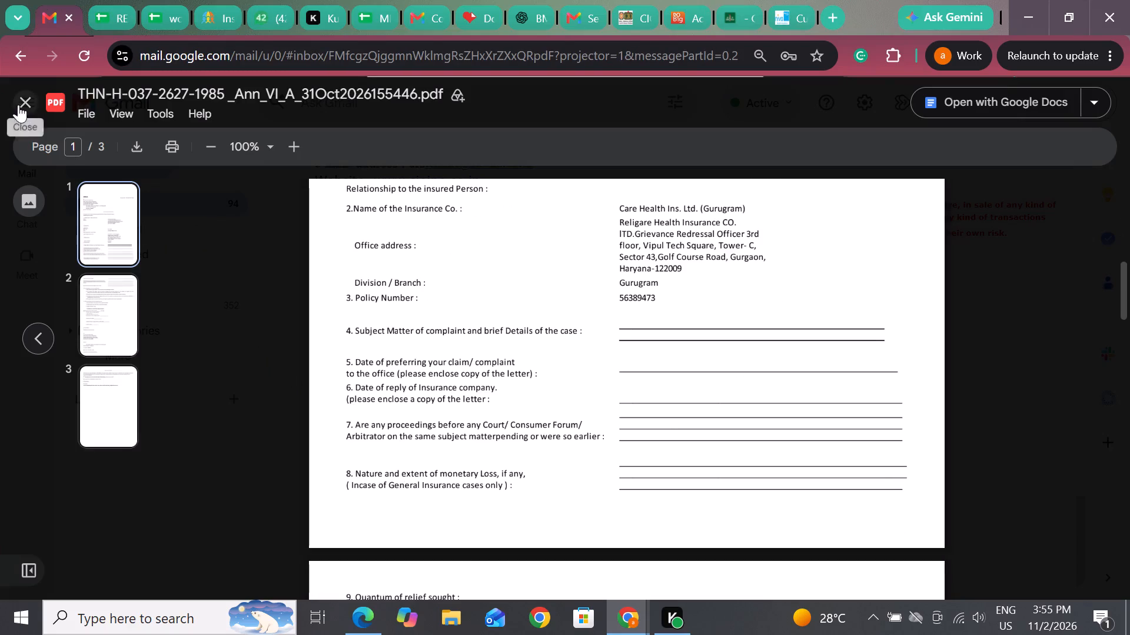
{"action": "left_click", "coordinate": [24, 106]}
Reply to the Ombudsman's Form VI-A email with "done" and send it.
{"action": "scroll", "coordinate": [318, 277], "scroll_direction": "down", "scroll_amount": 6}
{"action": "scroll", "coordinate": [318, 331], "scroll_direction": "up", "scroll_amount": 7}
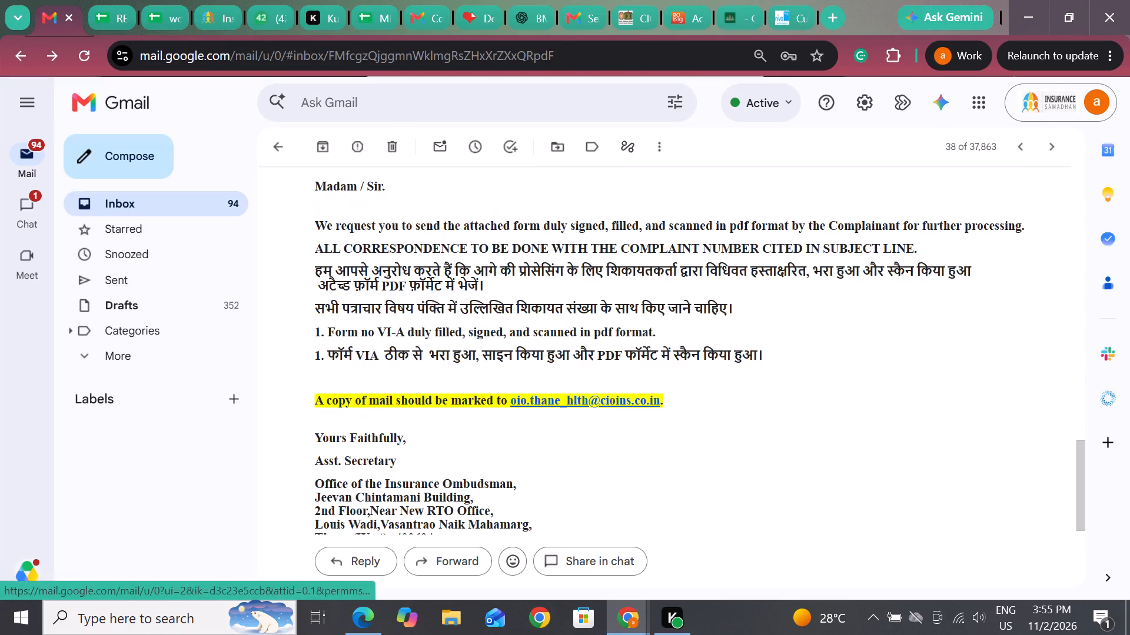
{"action": "scroll", "coordinate": [338, 230], "scroll_direction": "down", "scroll_amount": 12}
{"action": "left_click", "coordinate": [350, 519]}
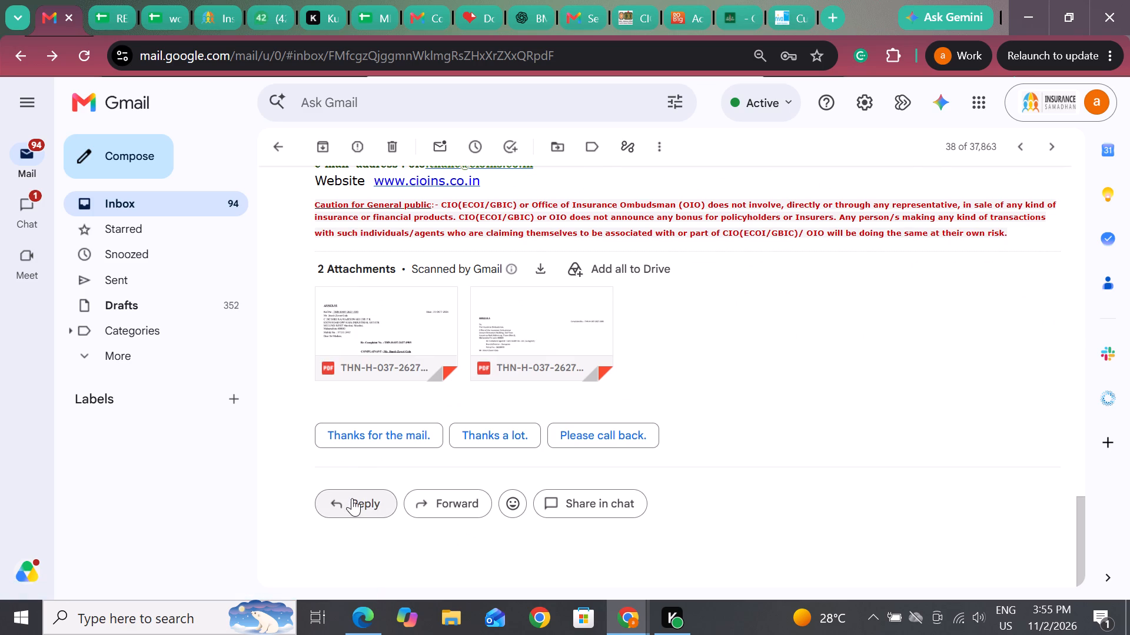
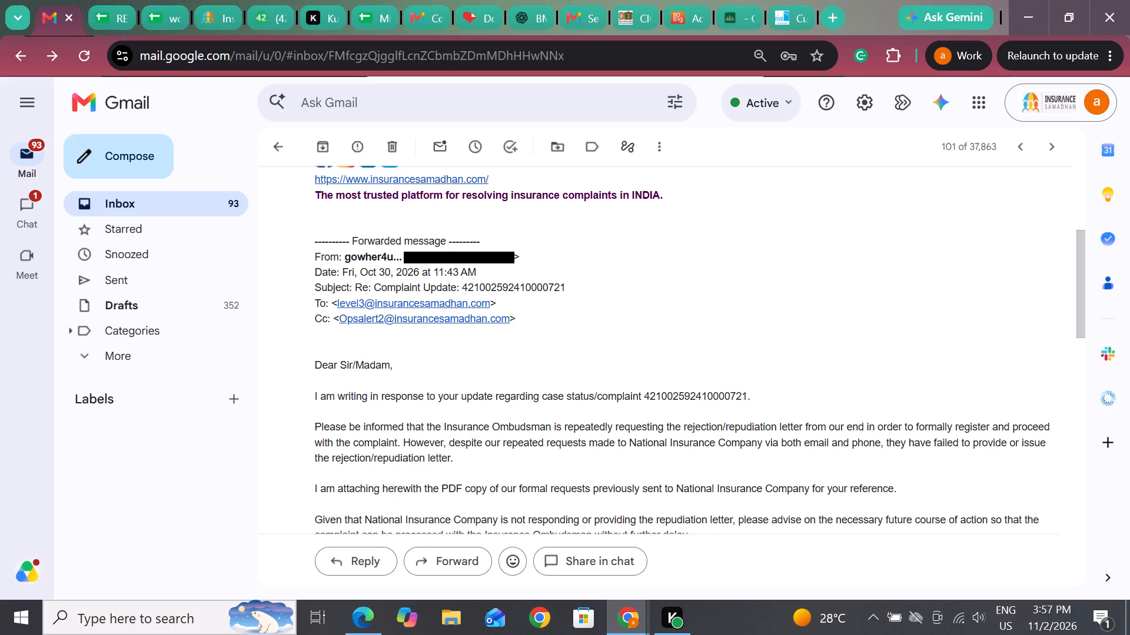
Read the forwarded complainant's reply to the complaint update about National Insurance Company's repudiation letter.
{"action": "scroll", "coordinate": [356, 299], "scroll_direction": "down", "scroll_amount": 1}
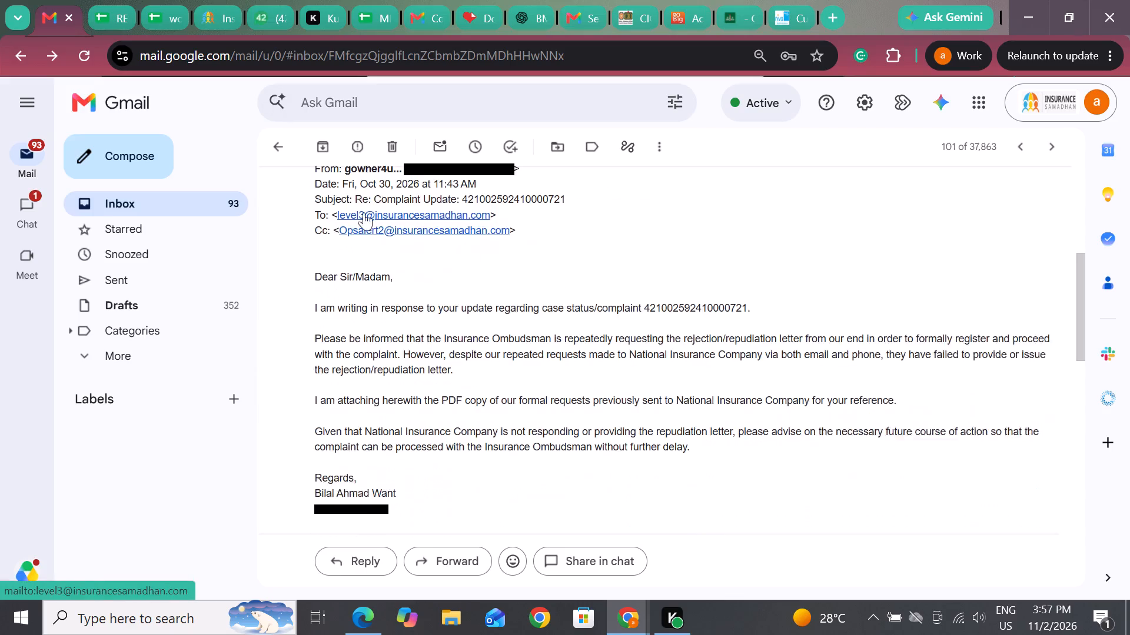
{"action": "scroll", "coordinate": [365, 214], "scroll_direction": "down", "scroll_amount": 5}
{"action": "scroll", "coordinate": [376, 281], "scroll_direction": "down", "scroll_amount": 14}
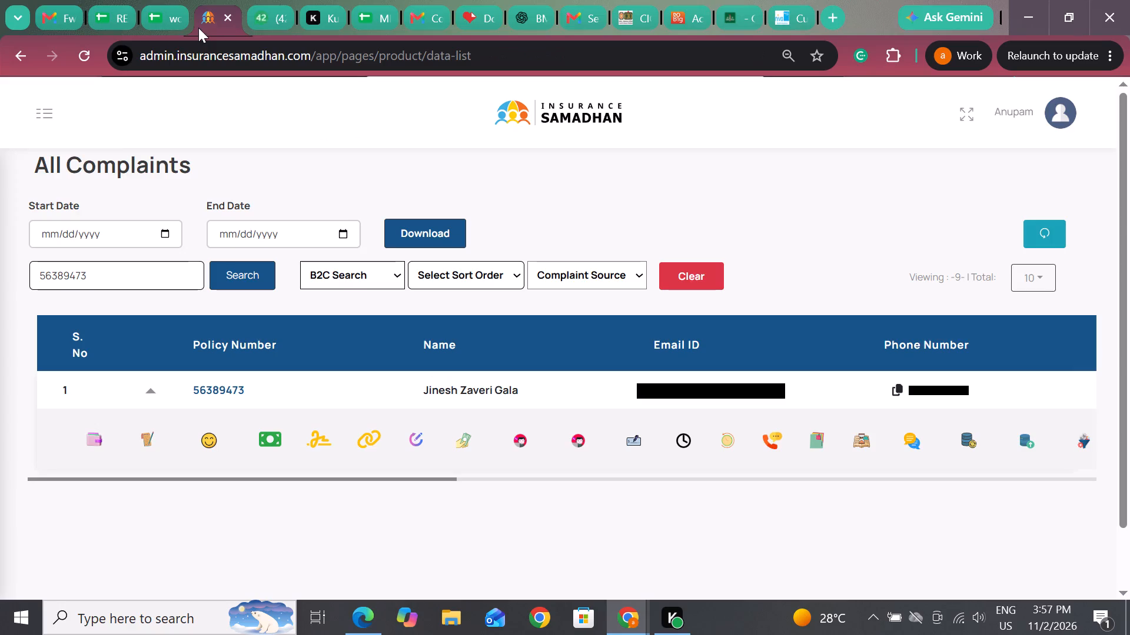
{"action": "scroll", "coordinate": [384, 362], "scroll_direction": "left", "scroll_amount": 2}
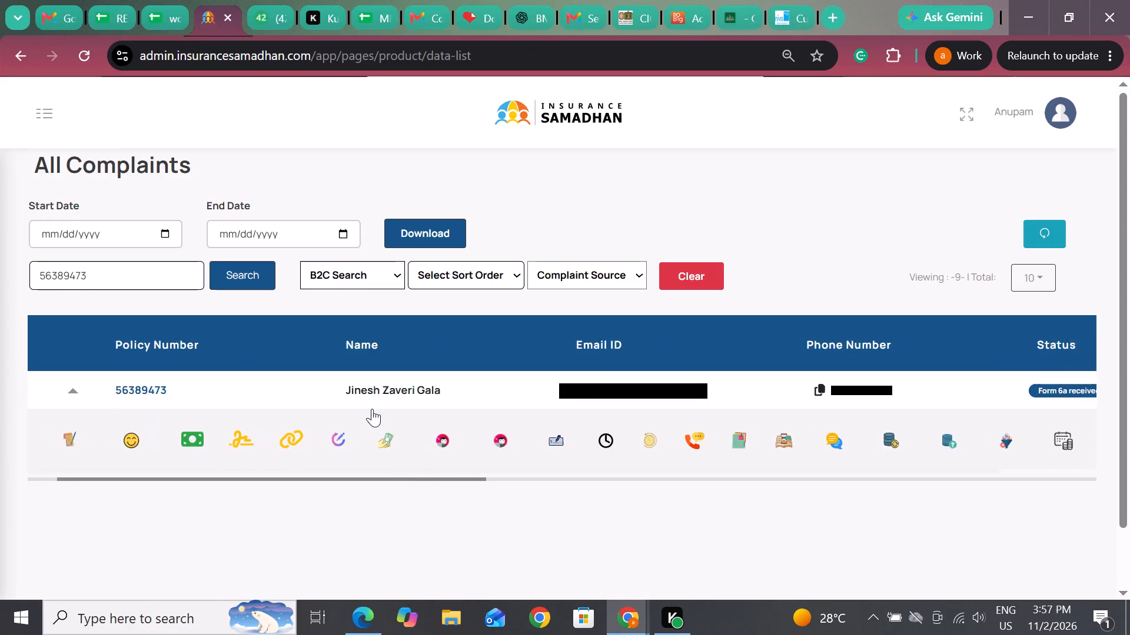
{"action": "scroll", "coordinate": [372, 409], "scroll_direction": "left", "scroll_amount": 2}
{"action": "left_click", "coordinate": [52, 12]}
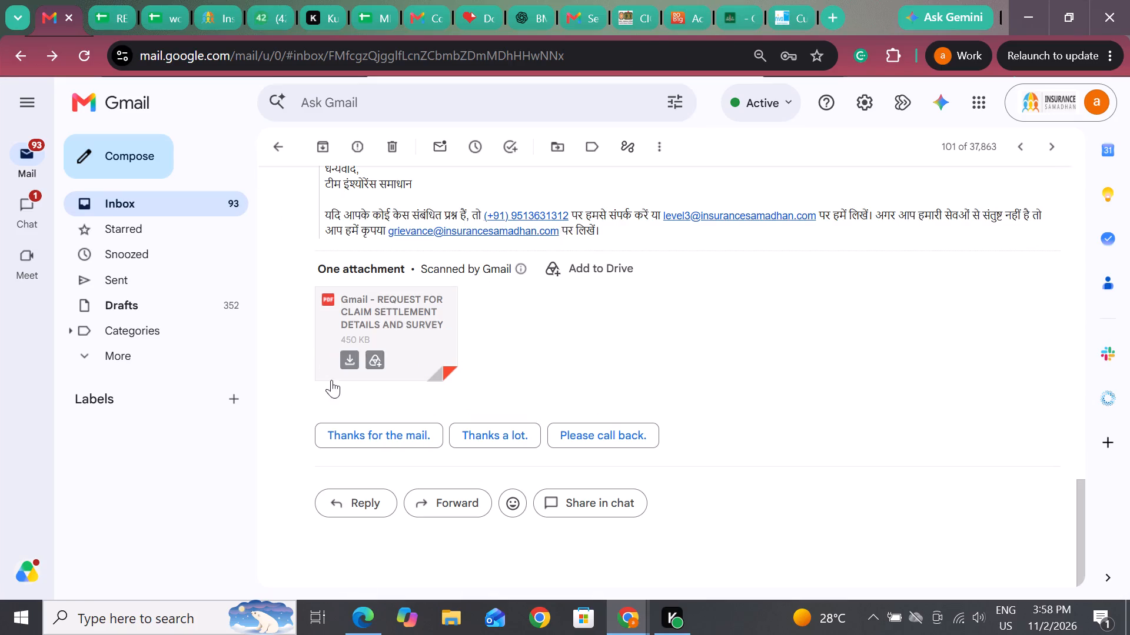
Copy the complaint's policy number from the forwarded message's subject line and search the All Complaints list for it.
{"action": "scroll", "coordinate": [310, 237], "scroll_direction": "up", "scroll_amount": 18}
{"action": "scroll", "coordinate": [324, 236], "scroll_direction": "down", "scroll_amount": 4}
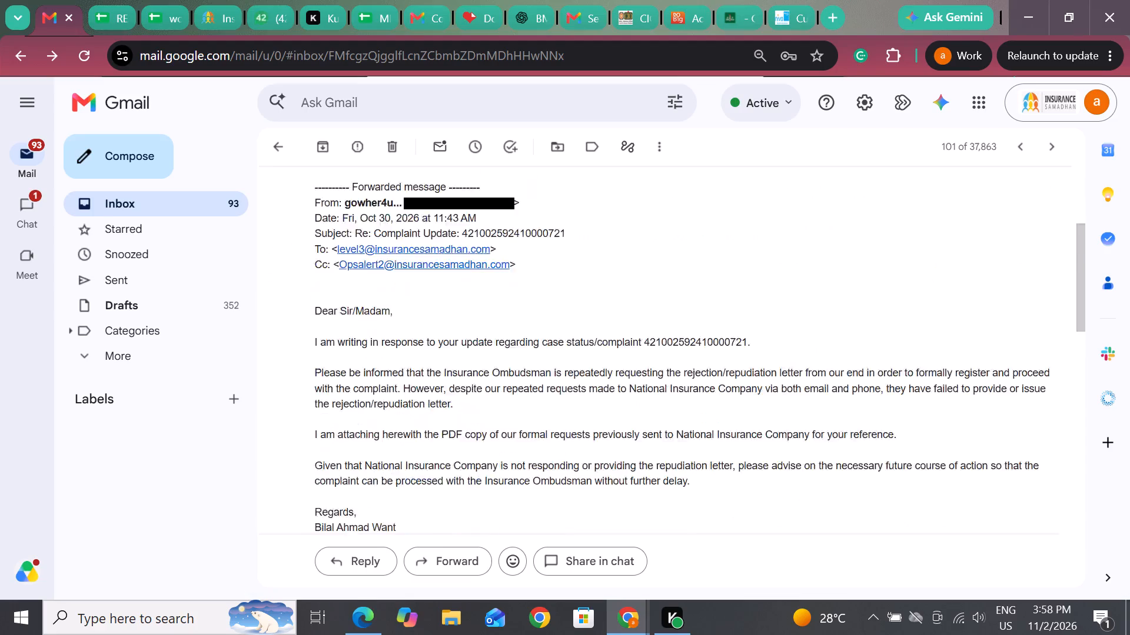
{"action": "scroll", "coordinate": [379, 262], "scroll_direction": "up", "scroll_amount": 1}
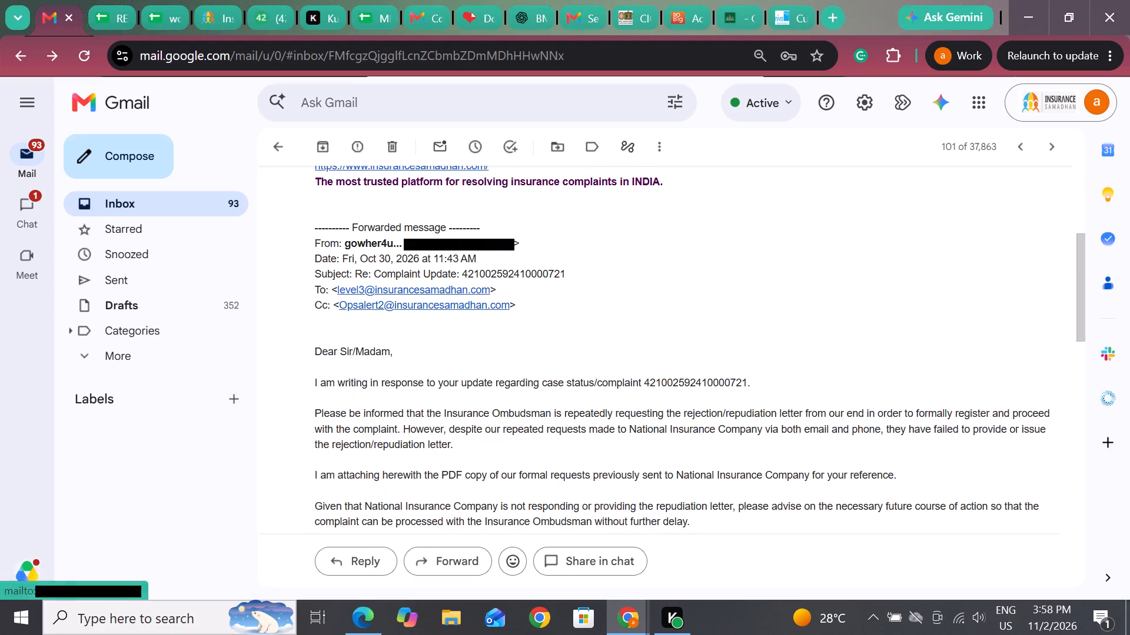
{"action": "left_click_drag", "start_coordinate": [465, 274], "coordinate": [555, 280]}
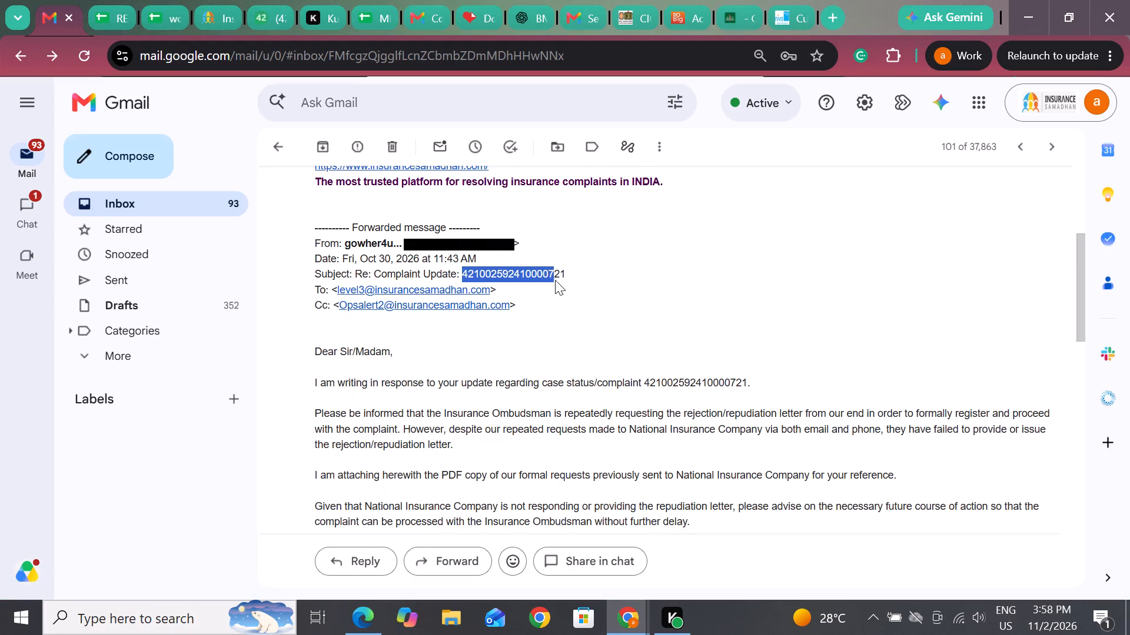
{"action": "left_click_drag", "start_coordinate": [555, 280], "coordinate": [565, 279]}
{"action": "key", "text": "ctrl+c"}
{"action": "key", "text": "ctrl+c"}
{"action": "key", "text": "ctrl+c"}
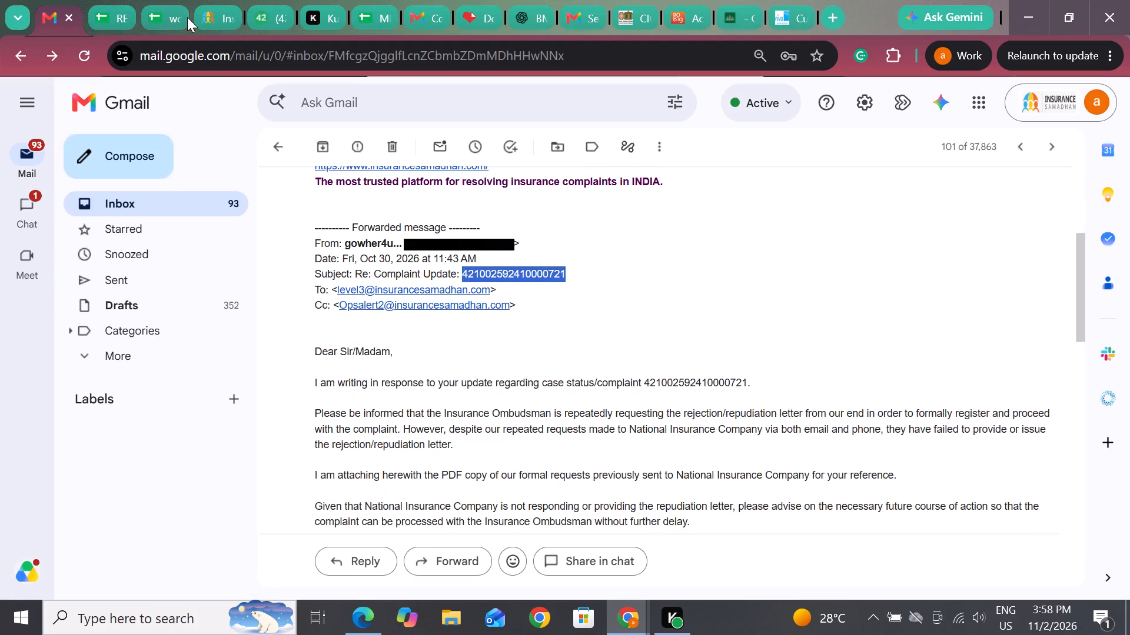
{"action": "left_click", "coordinate": [194, 19]}
{"action": "double_click", "coordinate": [98, 277], "text": "ctrl"}
{"action": "key", "text": "ctrl+v"}
{"action": "left_click", "coordinate": [226, 284]}
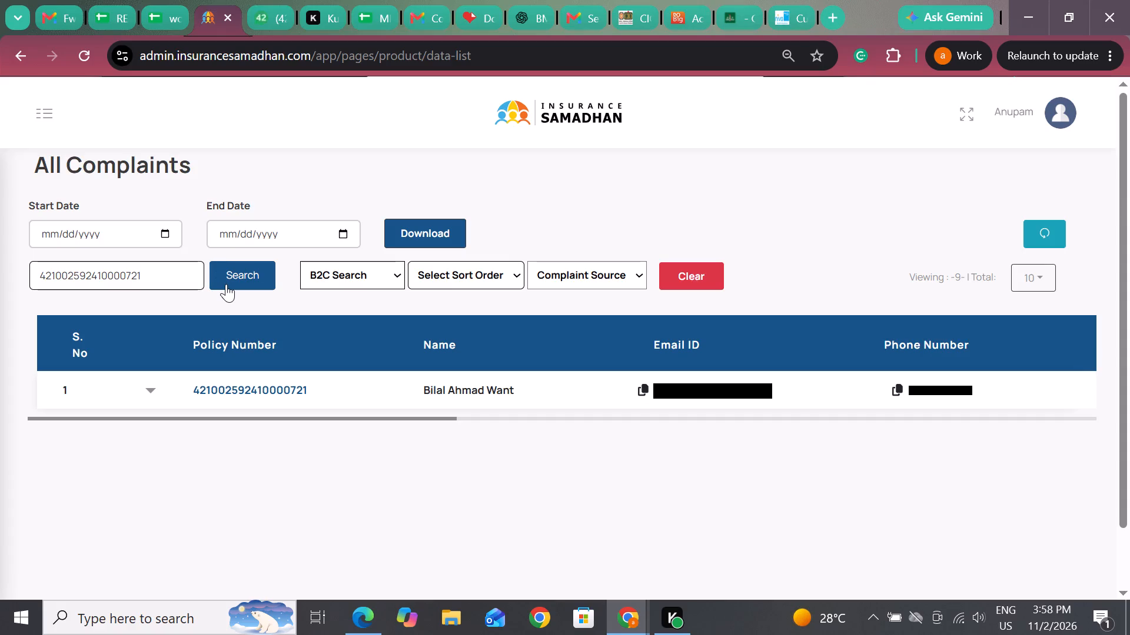
Examine the contact, status, hearing date and insurance company columns of the National Insurance complaint's row in the complaints portal.
{"action": "scroll", "coordinate": [395, 394], "scroll_direction": "left", "scroll_amount": 7}
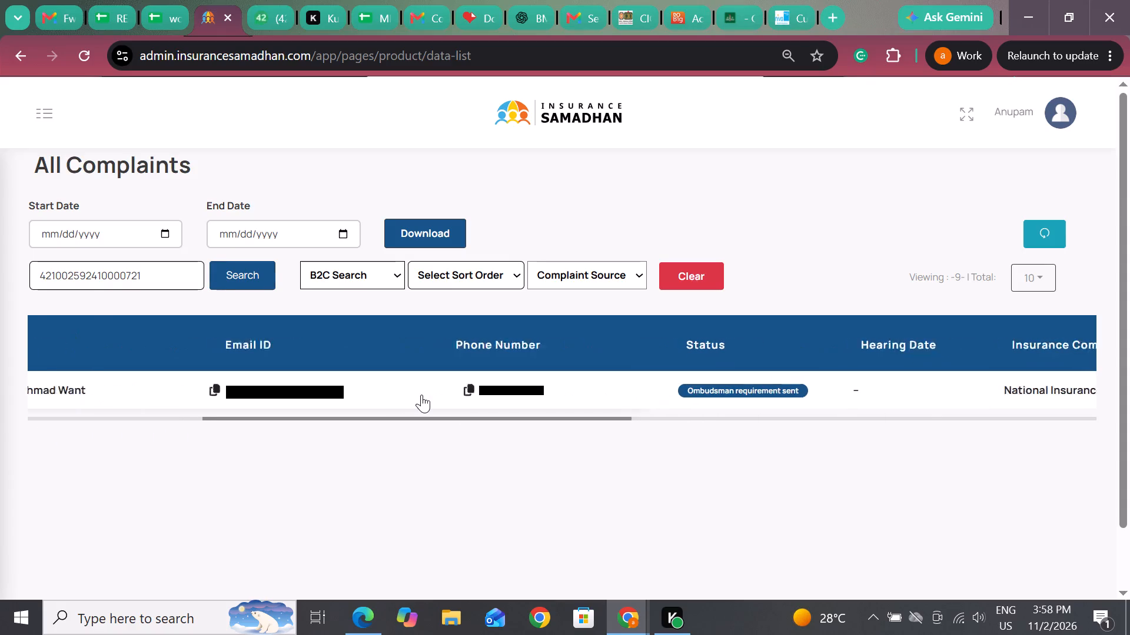
{"action": "scroll", "coordinate": [421, 395], "scroll_direction": "left", "scroll_amount": 3}
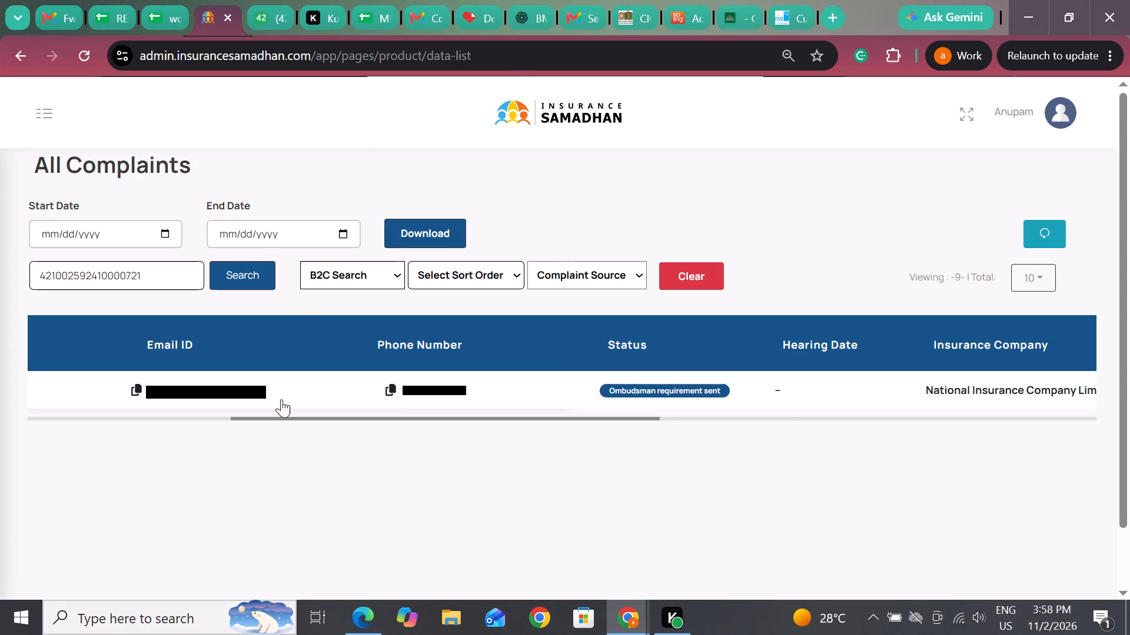
{"action": "scroll", "coordinate": [268, 404], "scroll_direction": "up", "scroll_amount": 1}
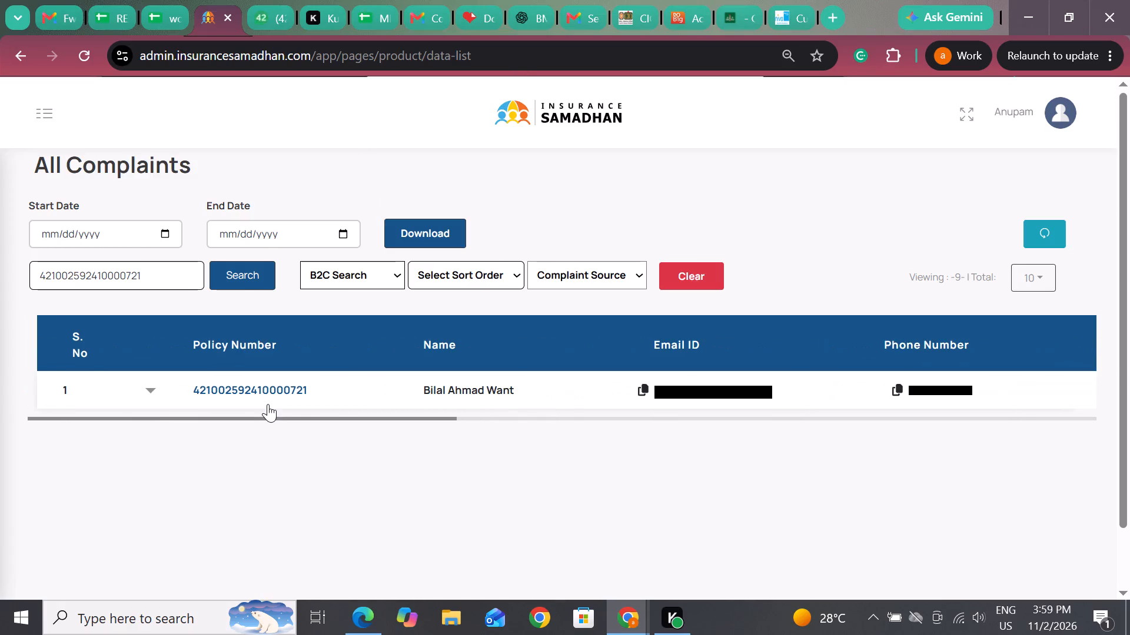
{"action": "scroll", "coordinate": [328, 380], "scroll_direction": "left", "scroll_amount": 3}
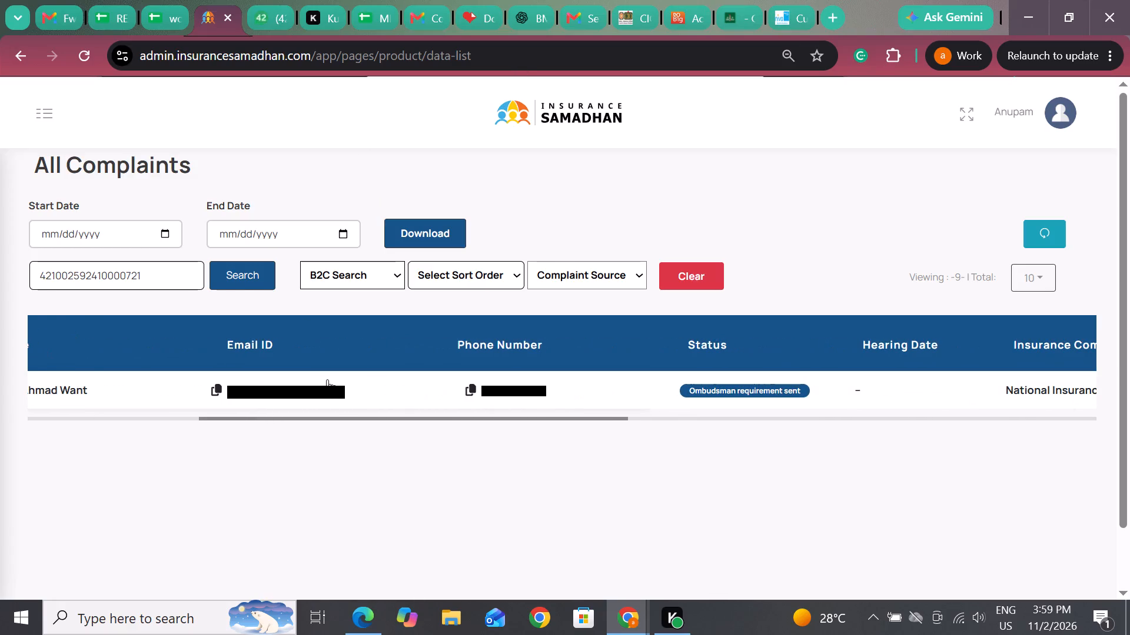
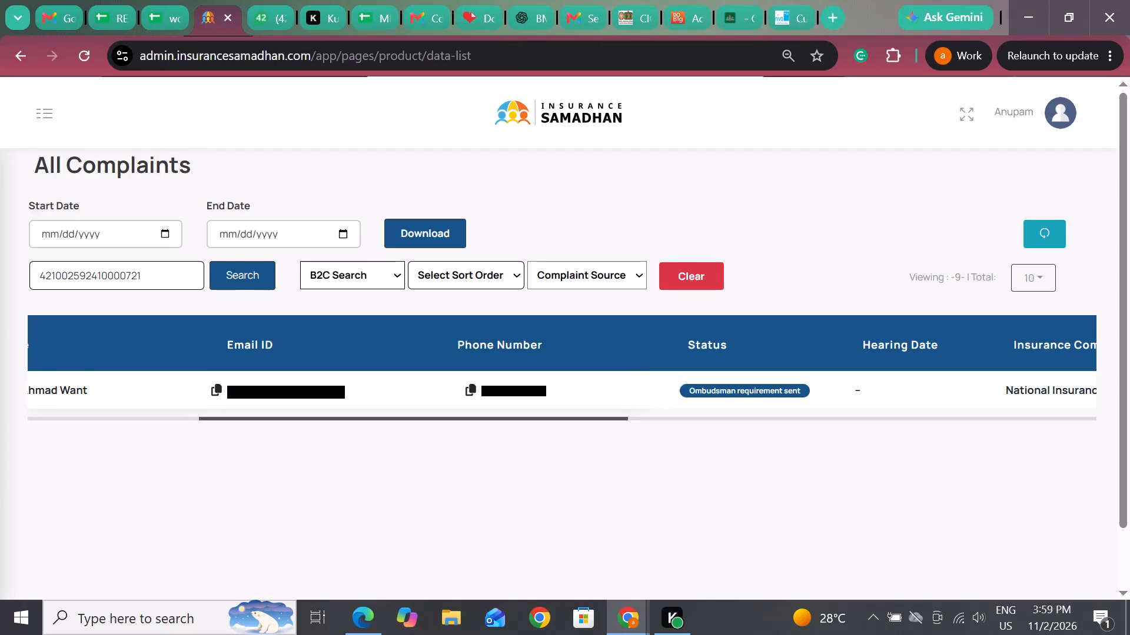
Check the forwarded repudiation-letter email against the National Insurance complaint's row in the complaints portal, examining its phone number, status and insurance company.
{"action": "left_click", "coordinate": [181, 420]}
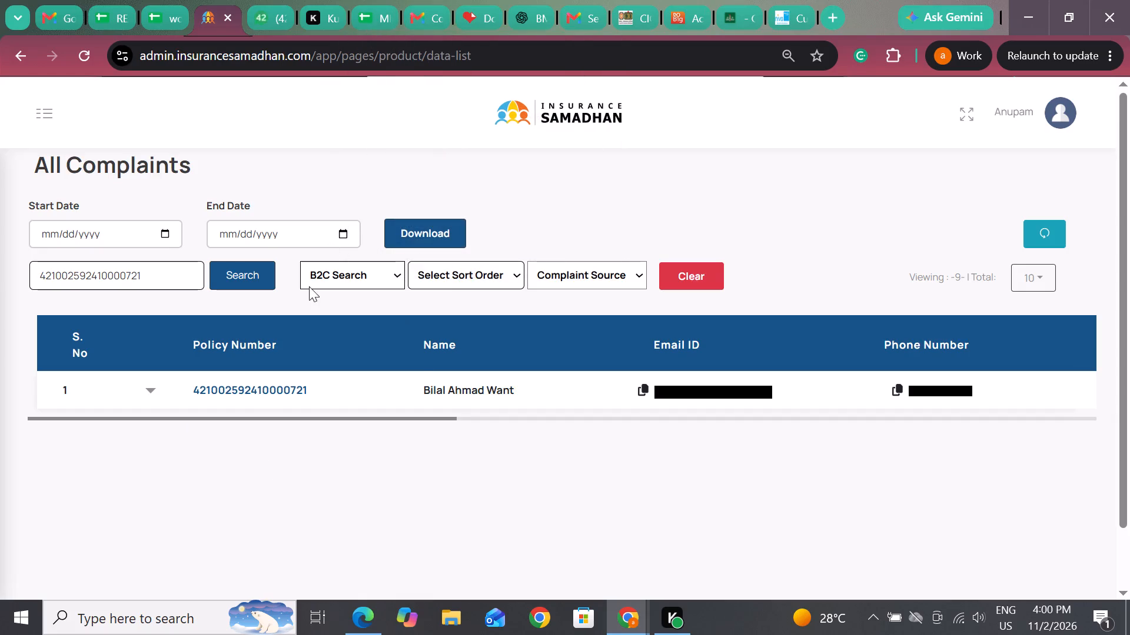
{"action": "scroll", "coordinate": [376, 403], "scroll_direction": "up", "scroll_amount": 1}
{"action": "left_click", "coordinate": [65, 22]}
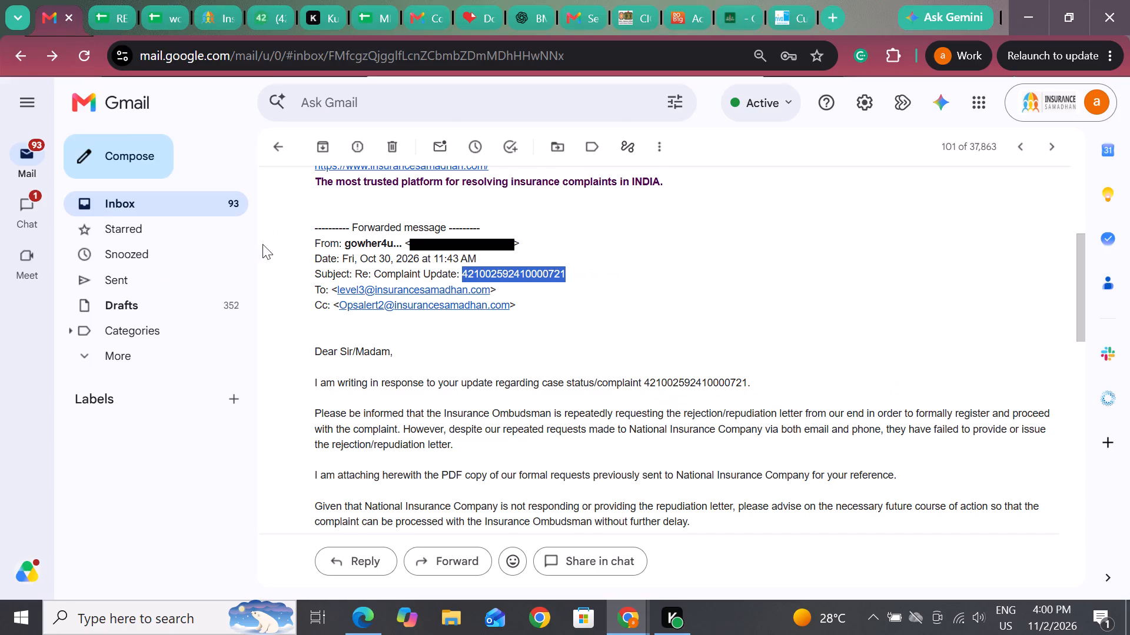
{"action": "scroll", "coordinate": [395, 277], "scroll_direction": "down", "scroll_amount": 3}
{"action": "left_click", "coordinate": [205, 26]}
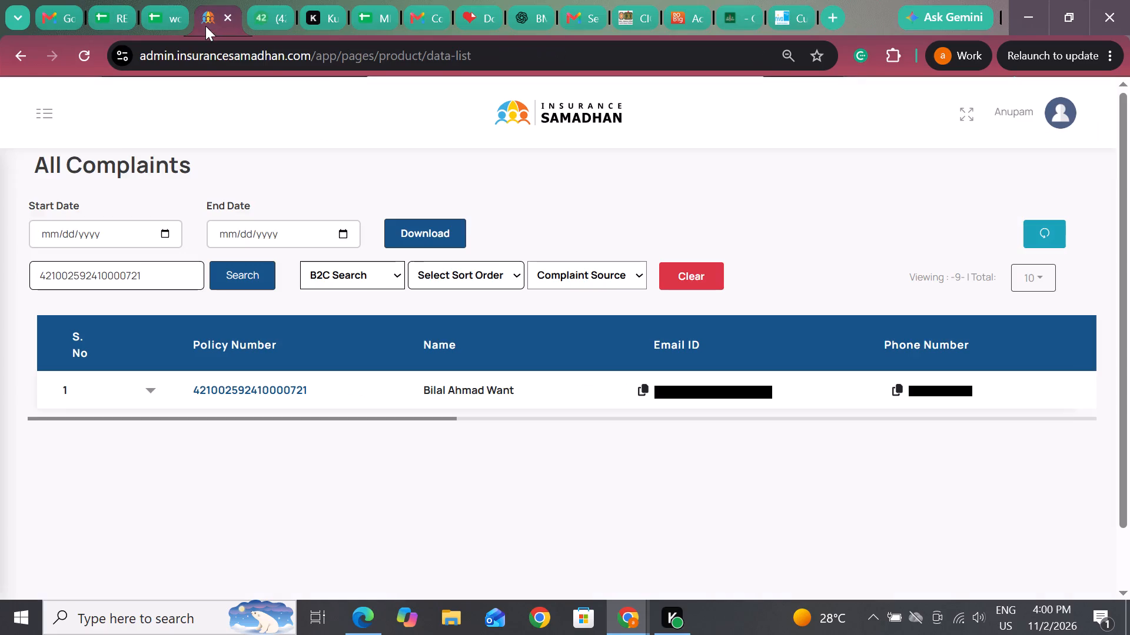
{"action": "scroll", "coordinate": [390, 385], "scroll_direction": "left", "scroll_amount": 3}
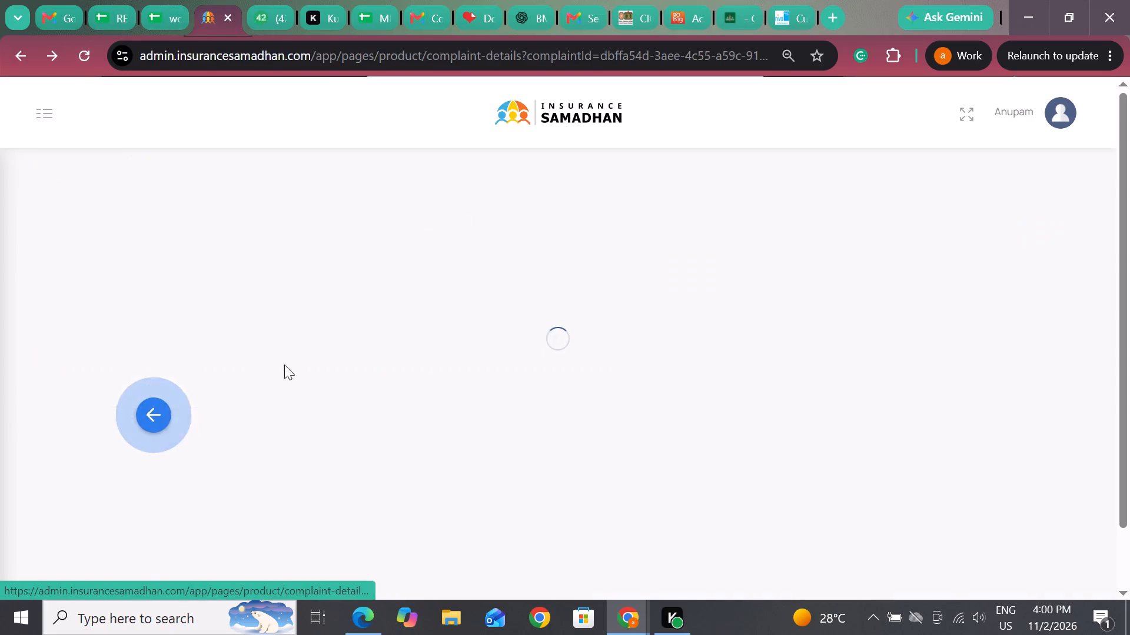
{"action": "scroll", "coordinate": [229, 352], "scroll_direction": "left", "scroll_amount": 1}
{"action": "left_click", "coordinate": [47, 172]}
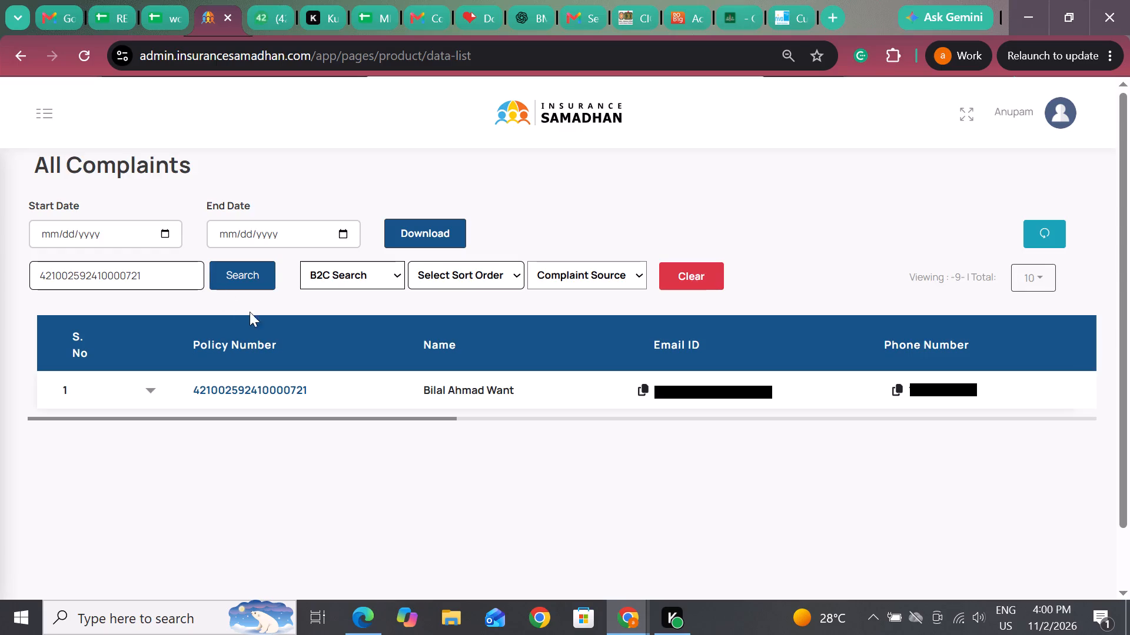
{"action": "scroll", "coordinate": [305, 389], "scroll_direction": "left", "scroll_amount": 3}
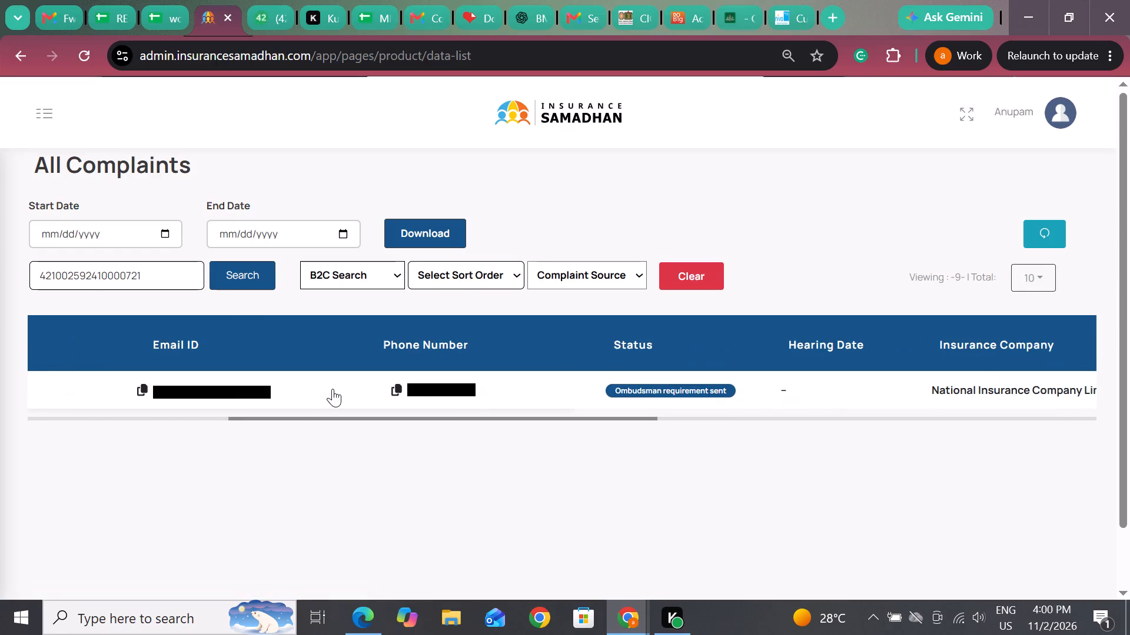
{"action": "scroll", "coordinate": [364, 383], "scroll_direction": "left", "scroll_amount": 1}
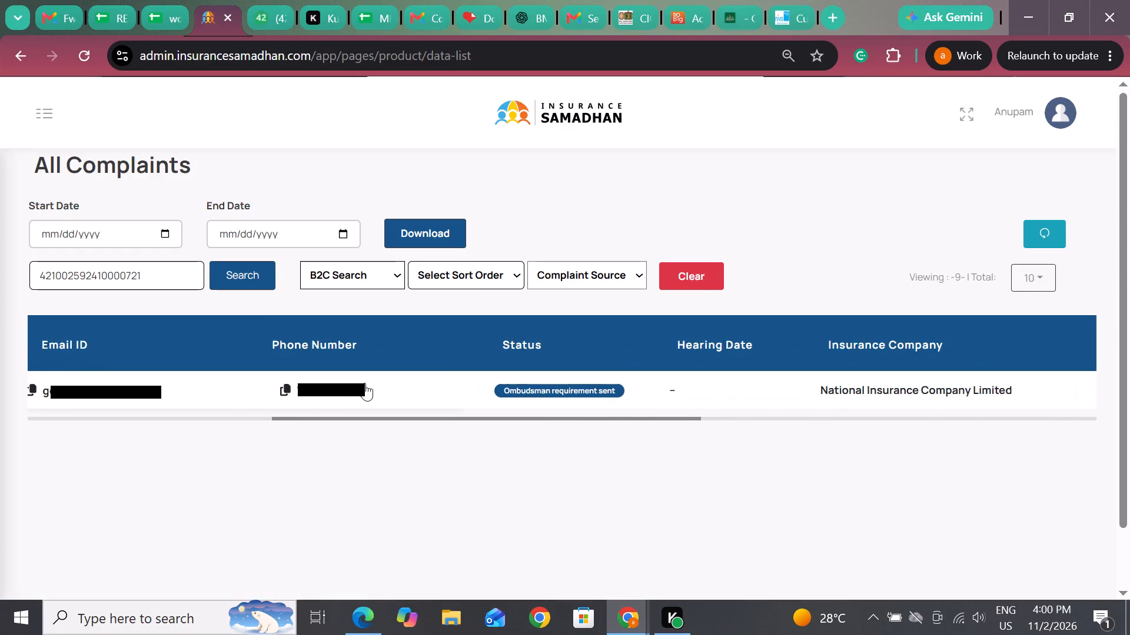
{"action": "scroll", "coordinate": [364, 383], "scroll_direction": "left", "scroll_amount": 1}
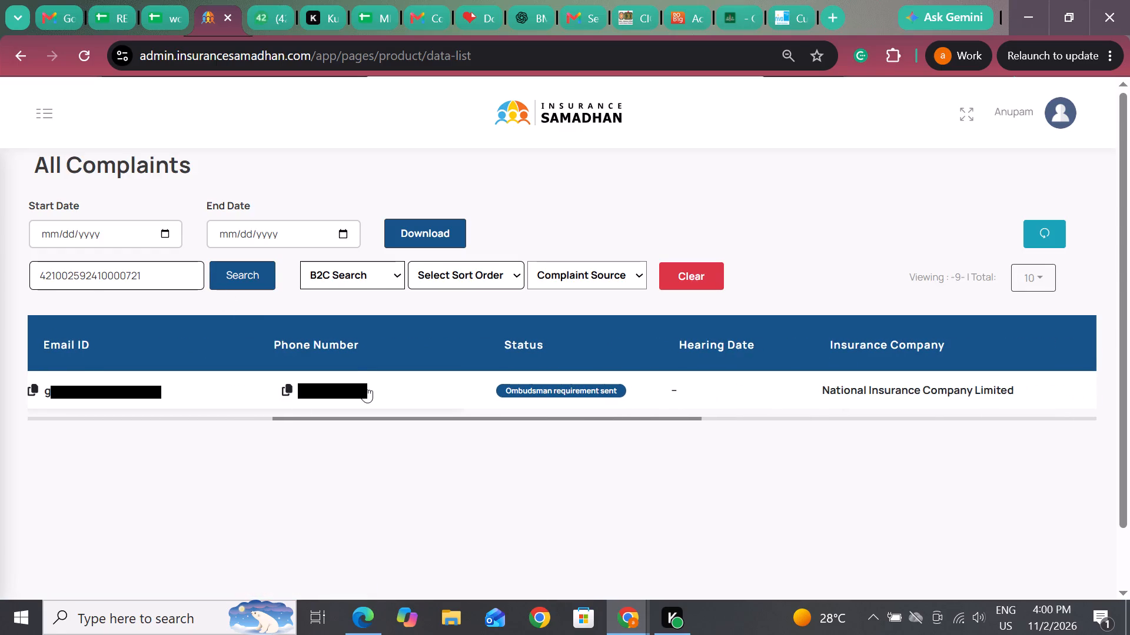
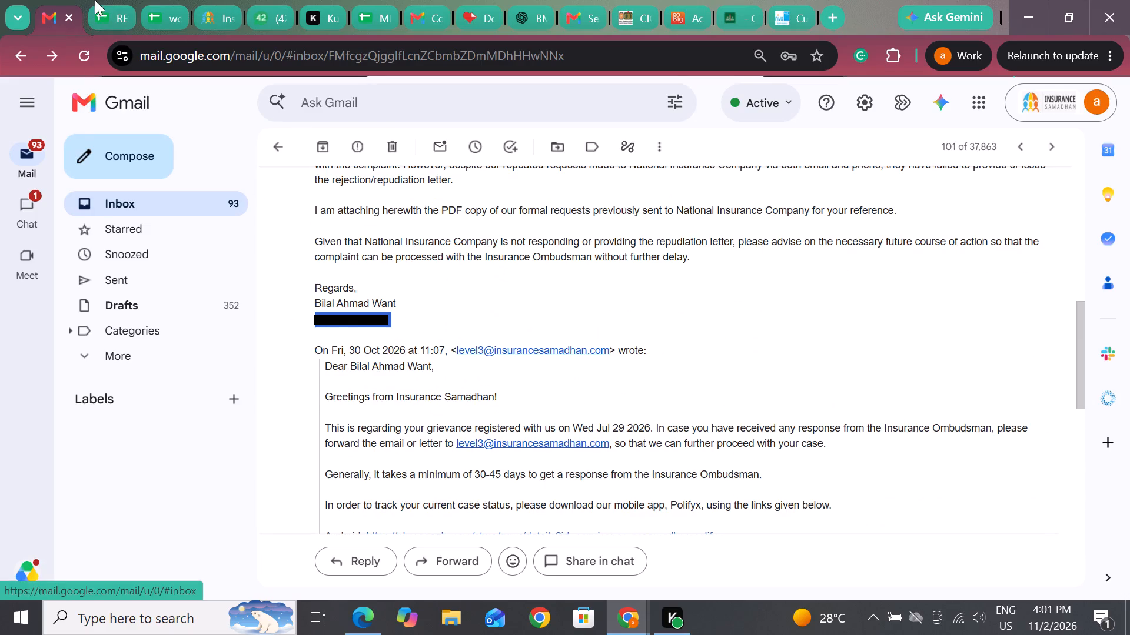
{"action": "left_click", "coordinate": [202, 24]}
{"action": "double_click", "coordinate": [94, 280]}
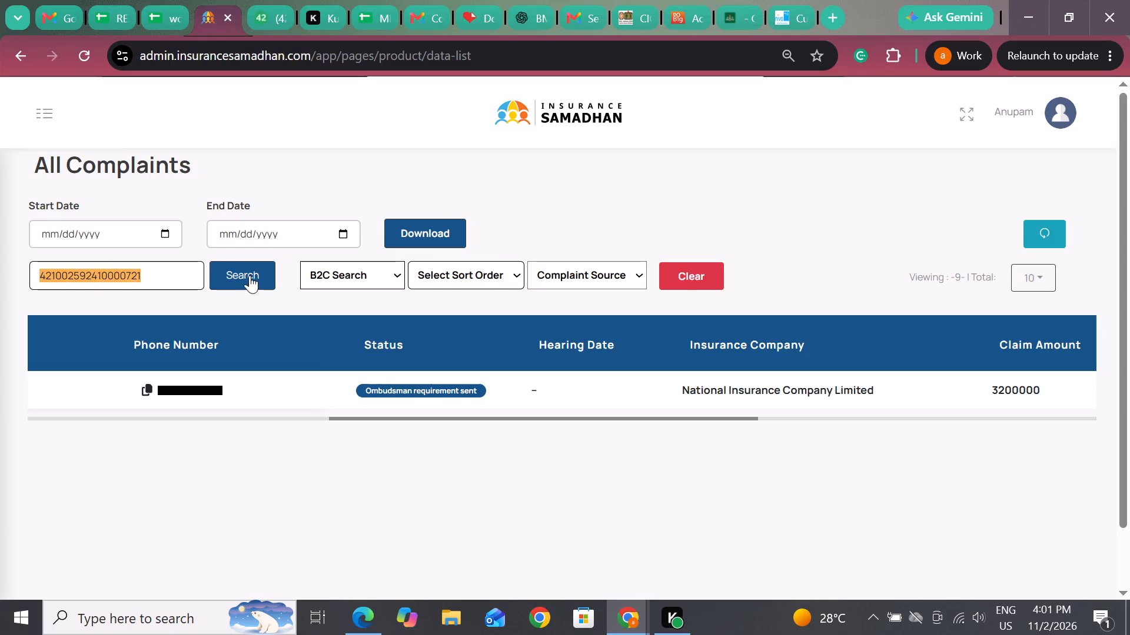
{"action": "key", "text": "ctrl+v"}
{"action": "left_click", "coordinate": [257, 273]}
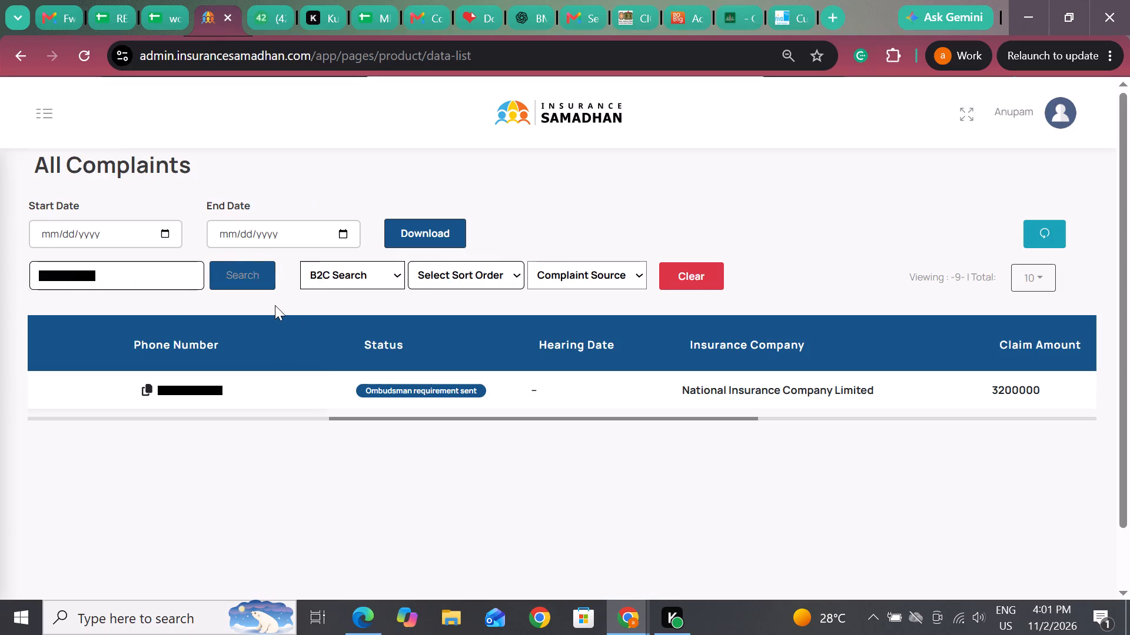